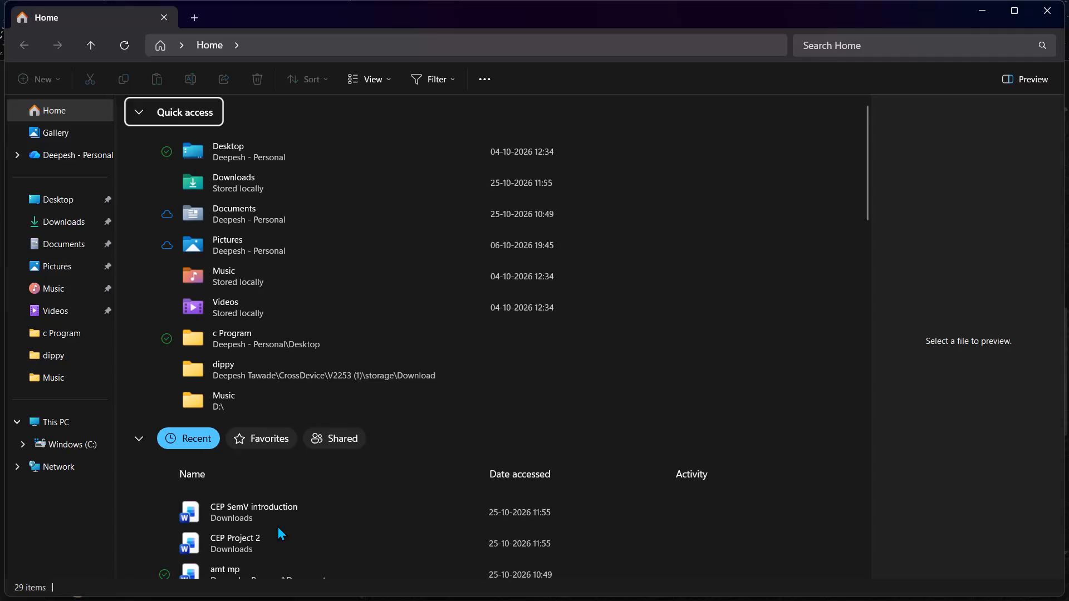
# Open the recent Word document CEP Project 2 from Downloads and enable editing on it.
pyautogui.doubleClick(273, 536)
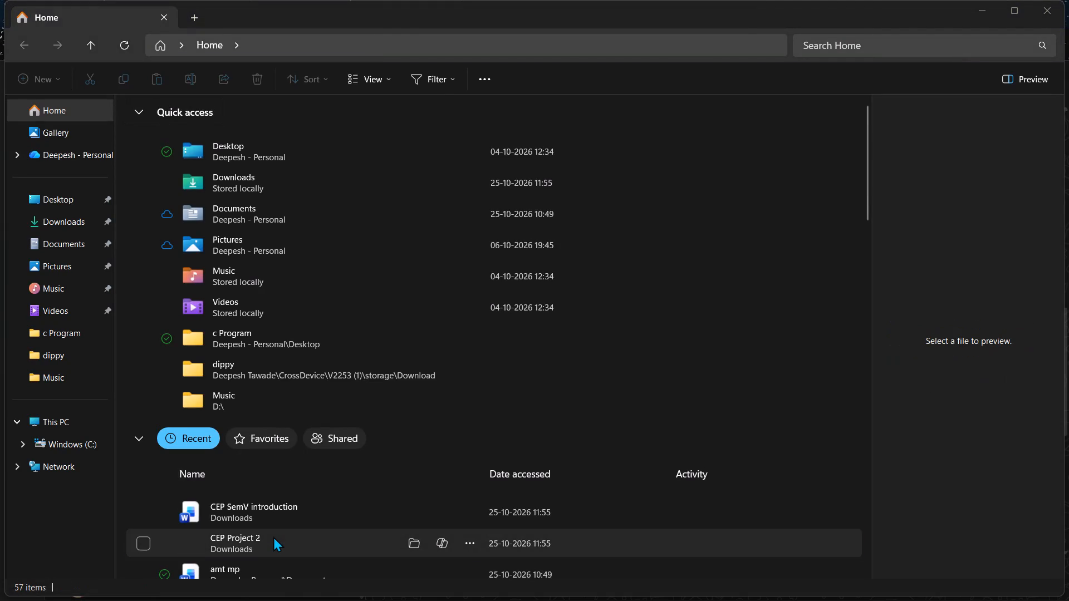
pyautogui.scroll(-5, 391, 422)
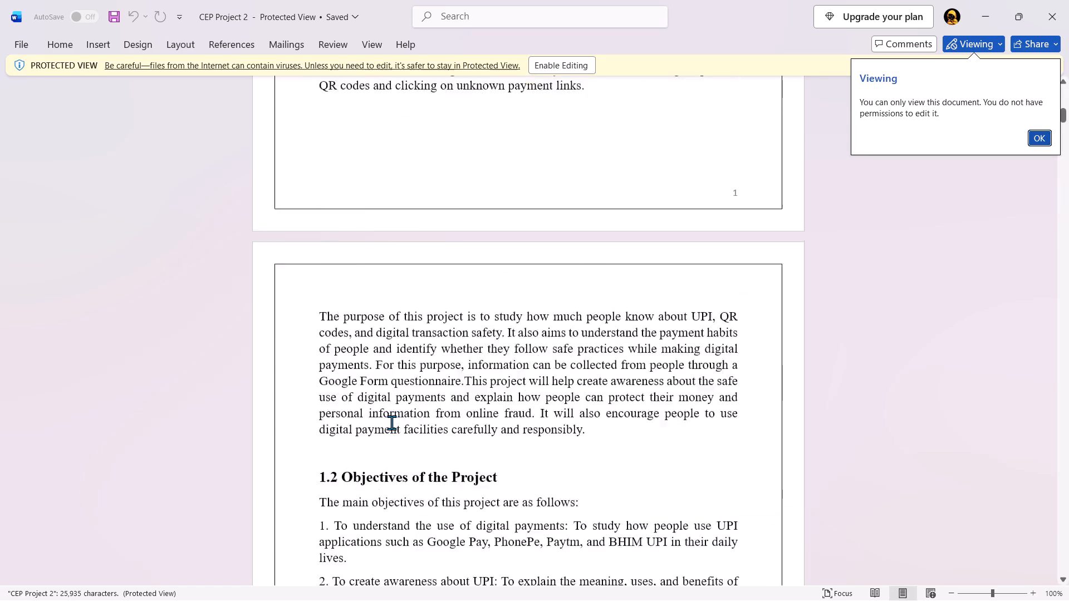
pyautogui.scroll(3, 391, 422)
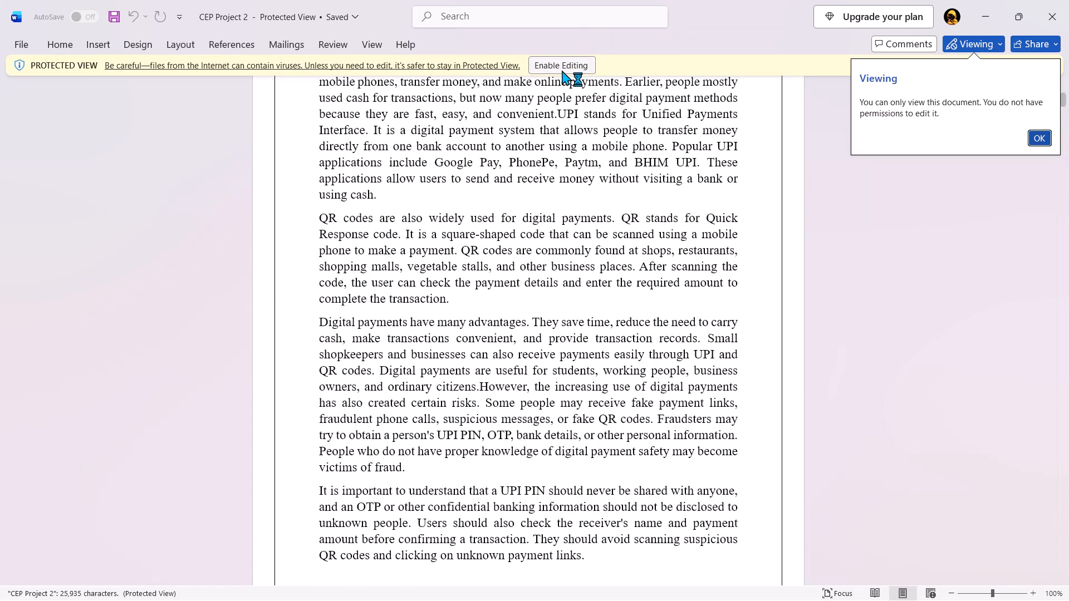
pyautogui.click(562, 70)
# Look through the CEP Project 2 report from the introduction through the survey charts and bibliography to the last pages.
pyautogui.scroll(4, 595, 323)
pyautogui.scroll(-10, 595, 323)
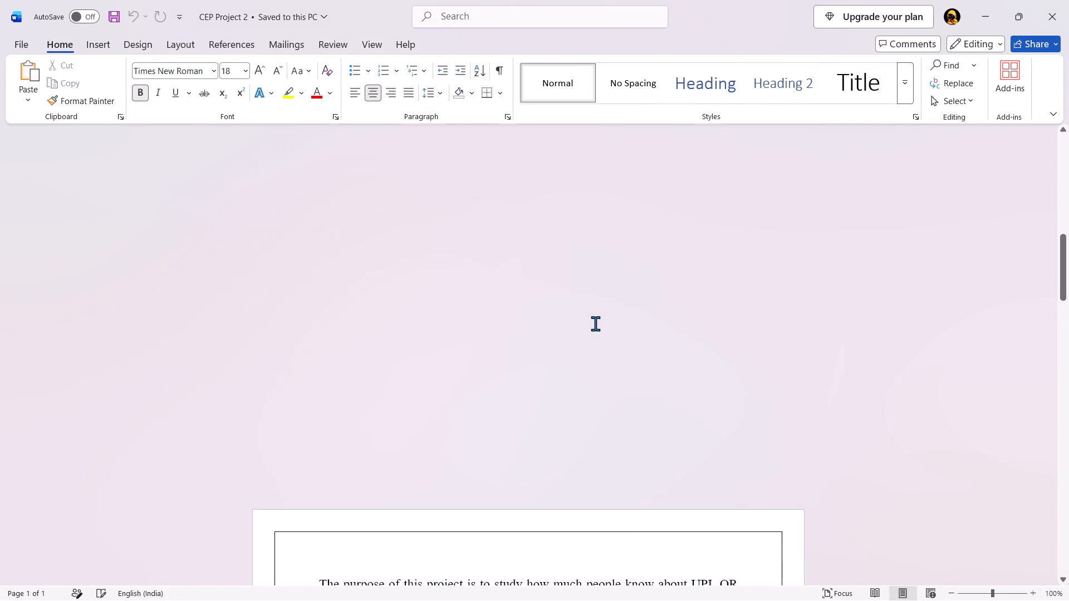
pyautogui.scroll(13, 595, 323)
pyautogui.scroll(-3, 595, 323)
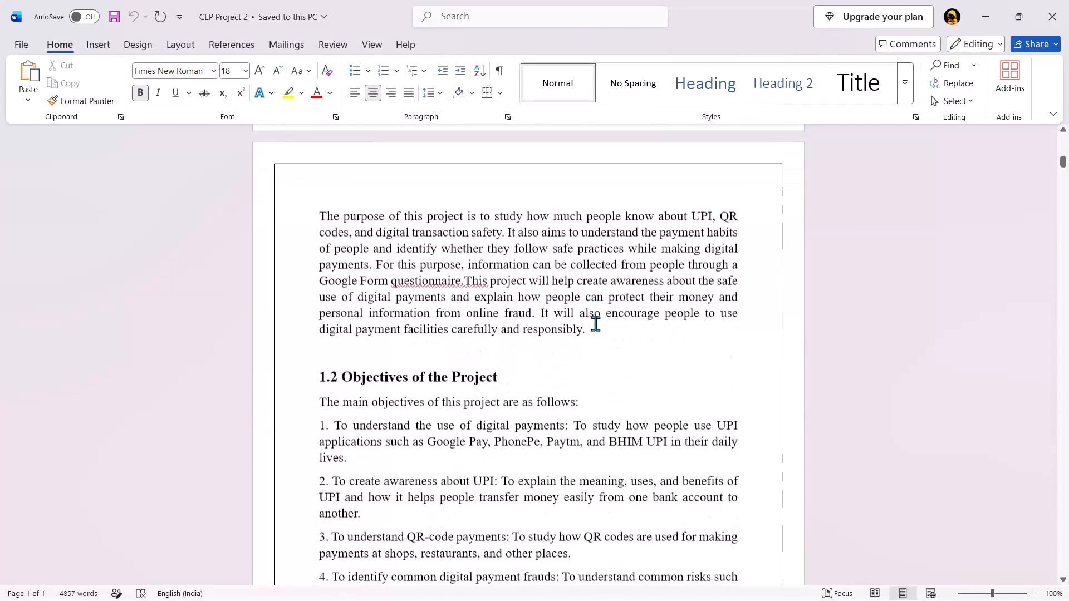
pyautogui.scroll(-9, 595, 323)
pyautogui.scroll(7, 595, 323)
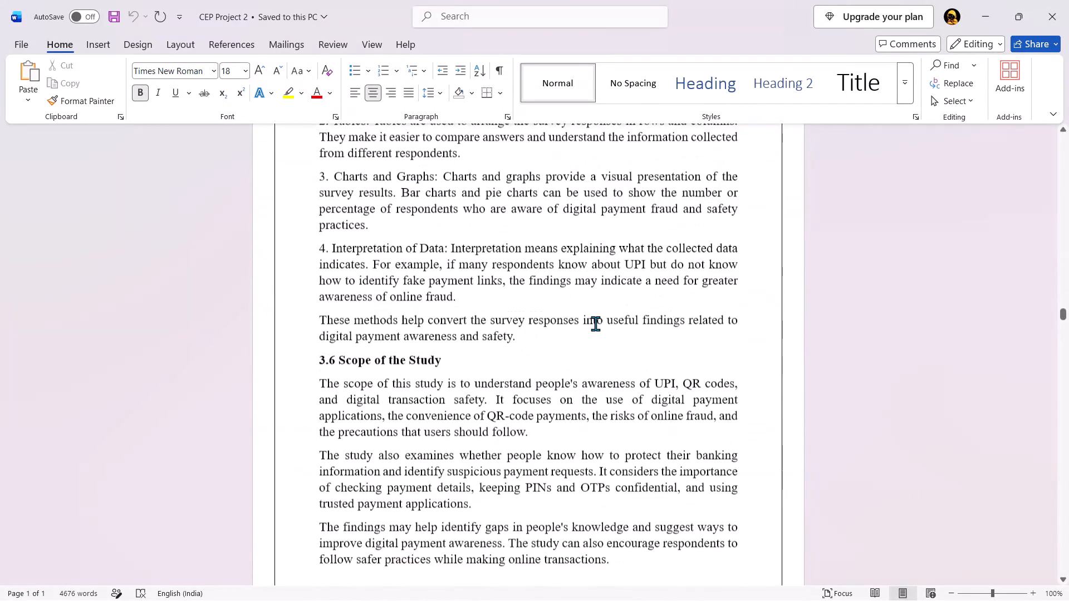
pyautogui.scroll(-12, 595, 323)
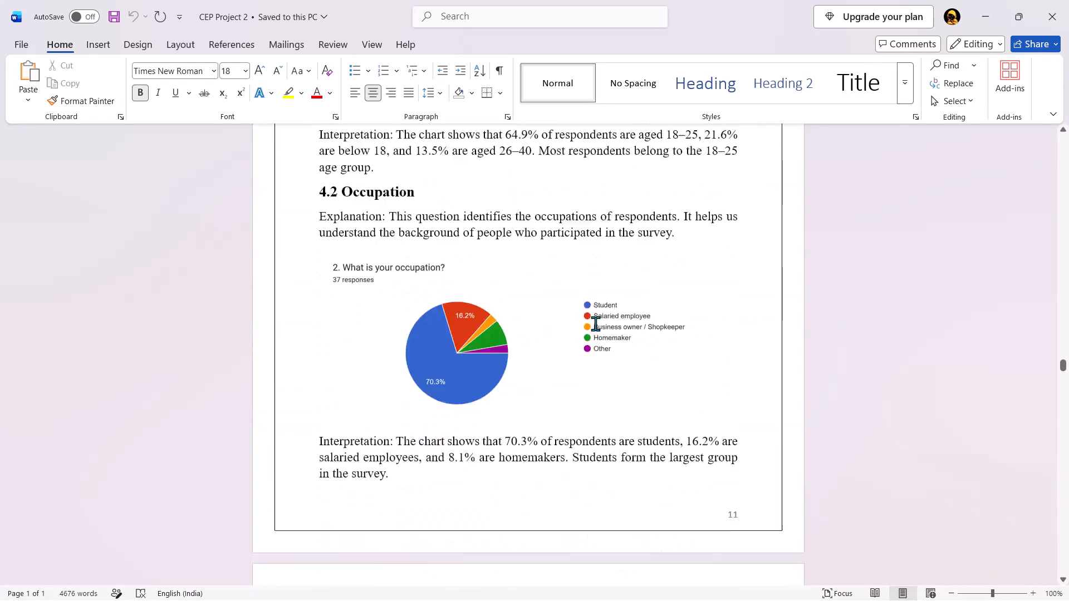
pyautogui.scroll(-16, 595, 323)
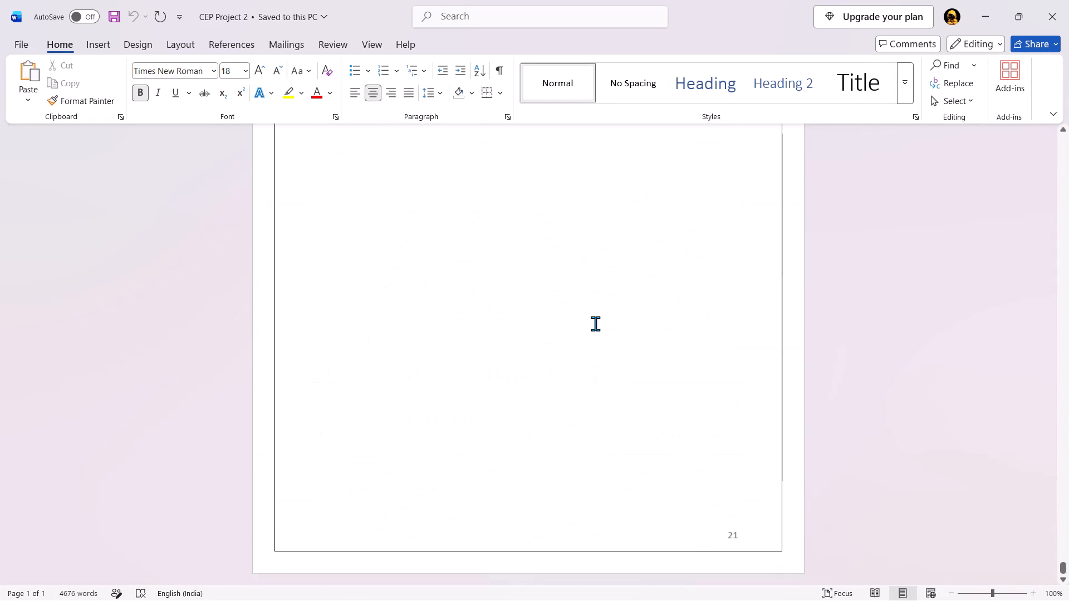
pyautogui.scroll(12, 595, 323)
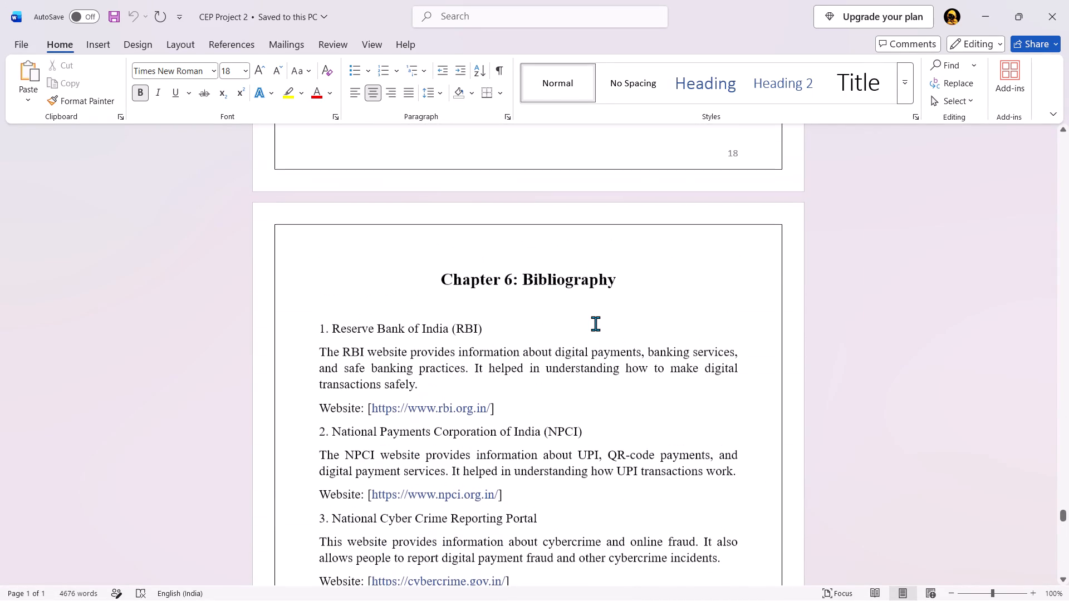
pyautogui.scroll(-7, 595, 323)
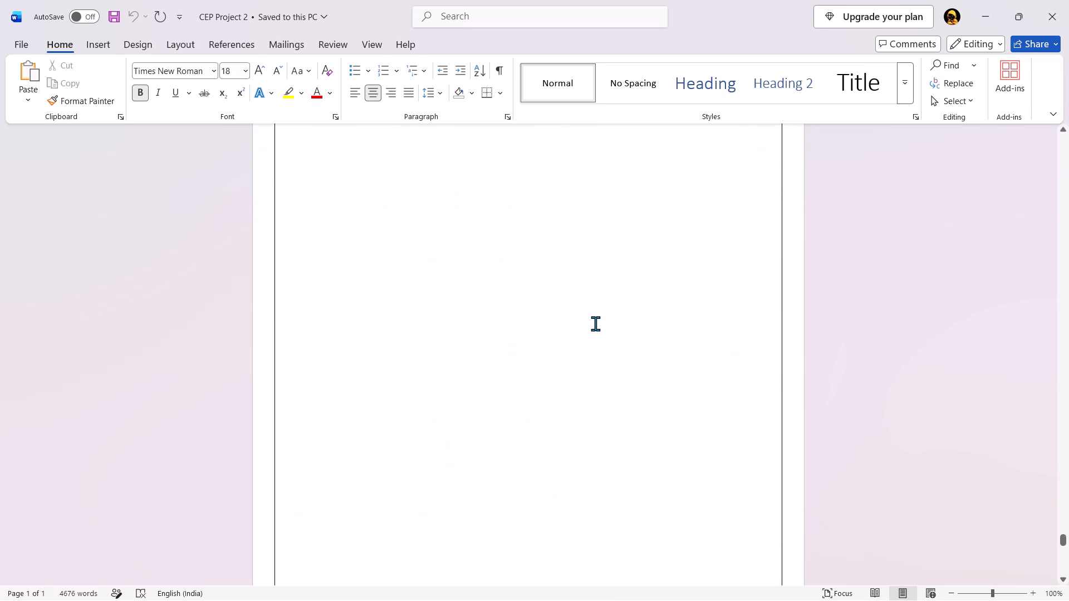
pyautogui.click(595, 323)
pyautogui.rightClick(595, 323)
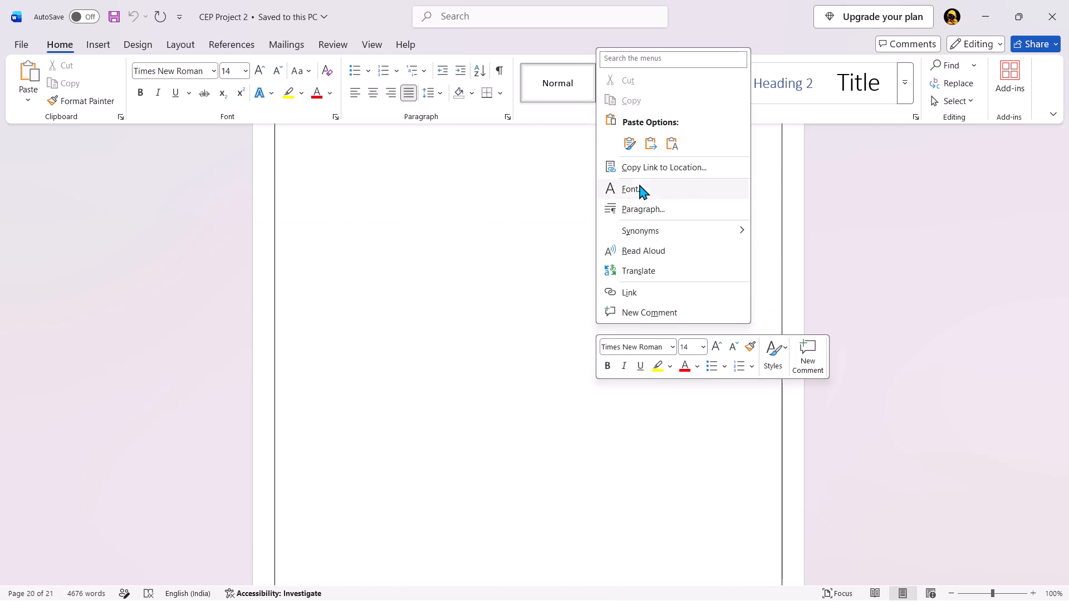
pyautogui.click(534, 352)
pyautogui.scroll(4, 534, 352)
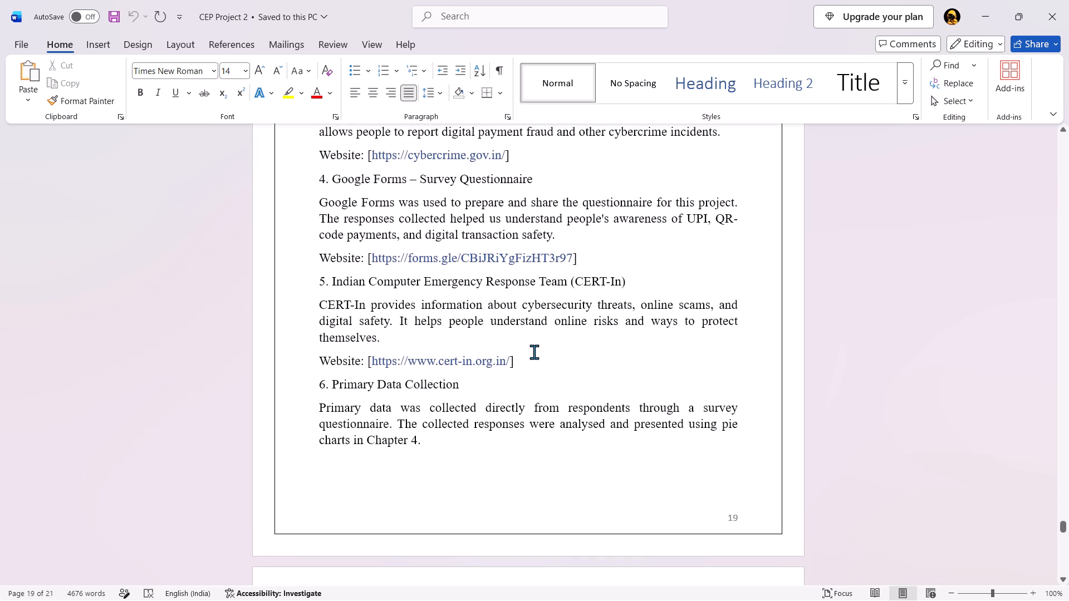
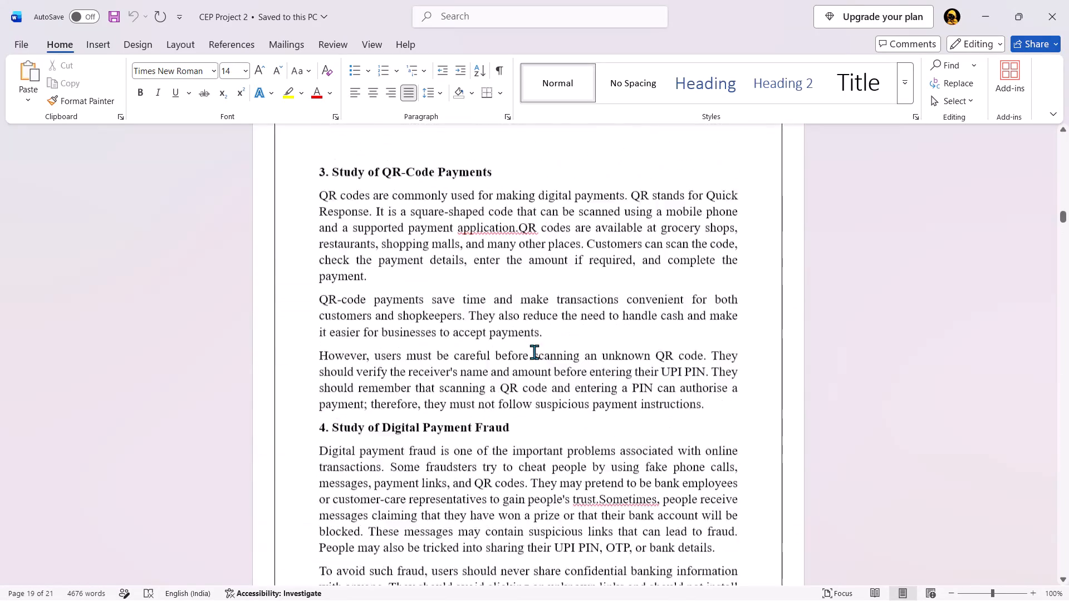
# Look through the report's project objectives and the Review of Literature studies on digital payments, UPI and QR-code payments.
pyautogui.scroll(13, 534, 352)
pyautogui.scroll(-9, 534, 352)
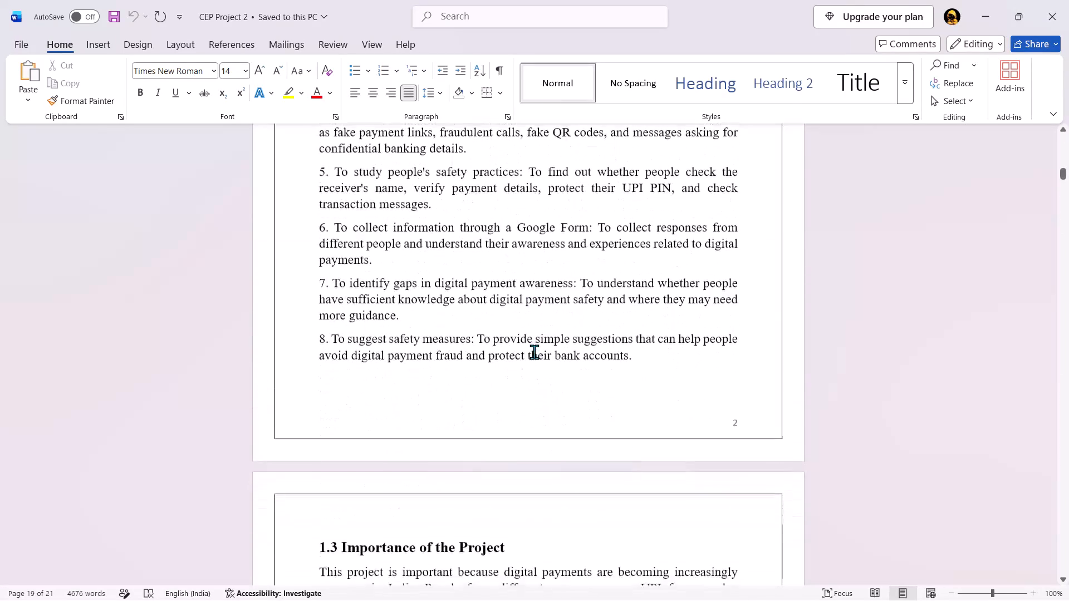
pyautogui.scroll(-7, 534, 352)
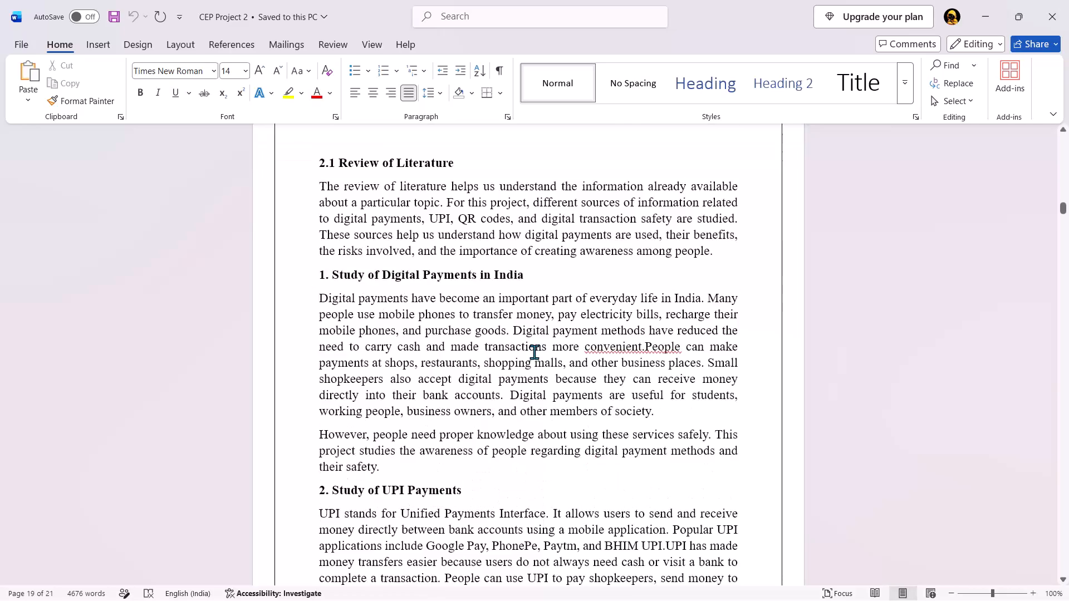
pyautogui.scroll(-3, 534, 352)
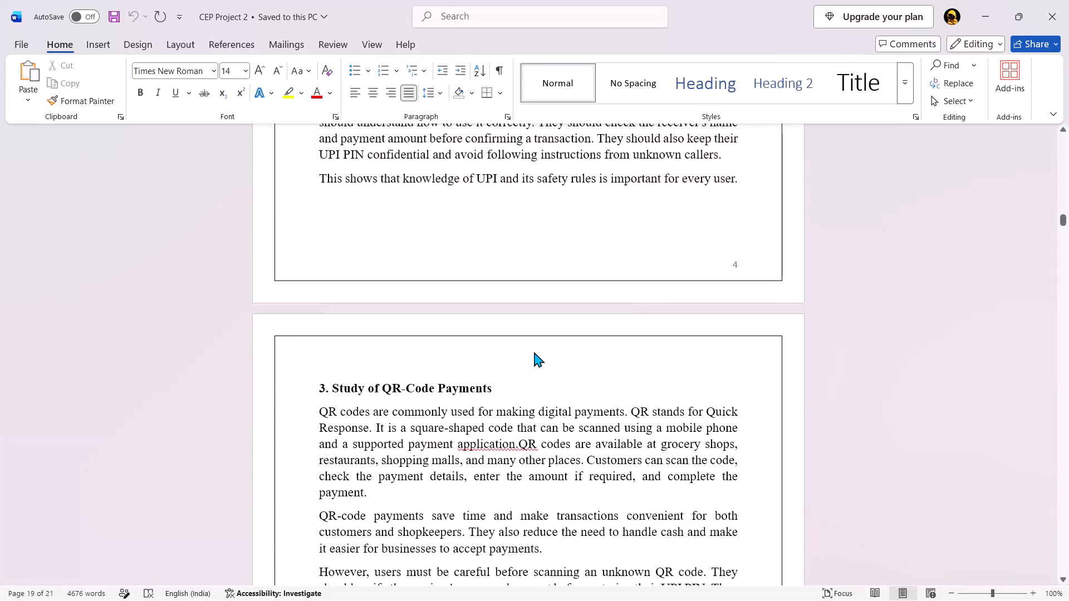
pyautogui.scroll(3, 534, 352)
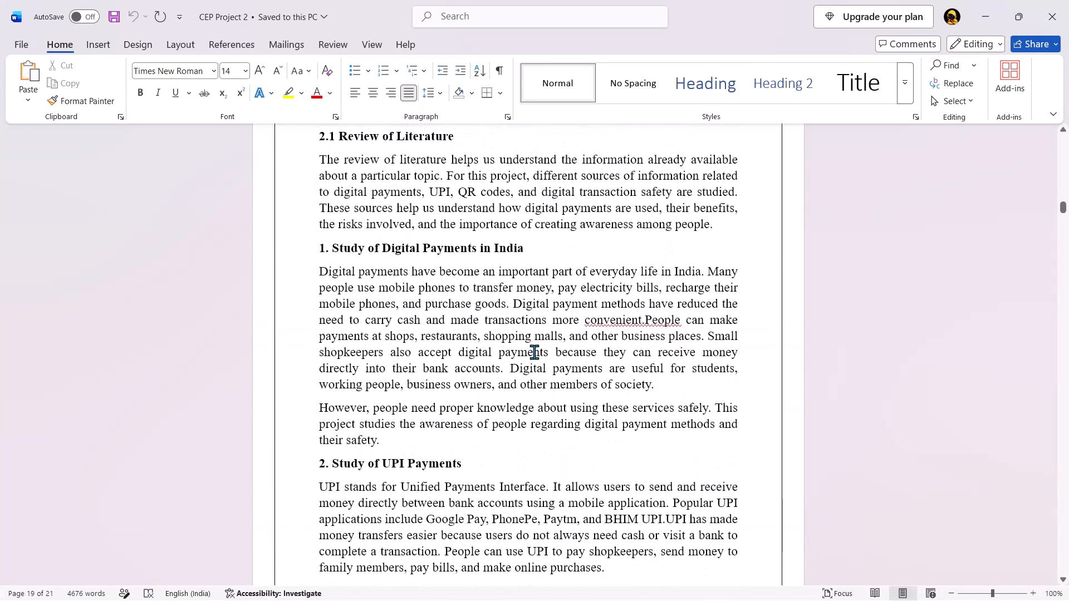
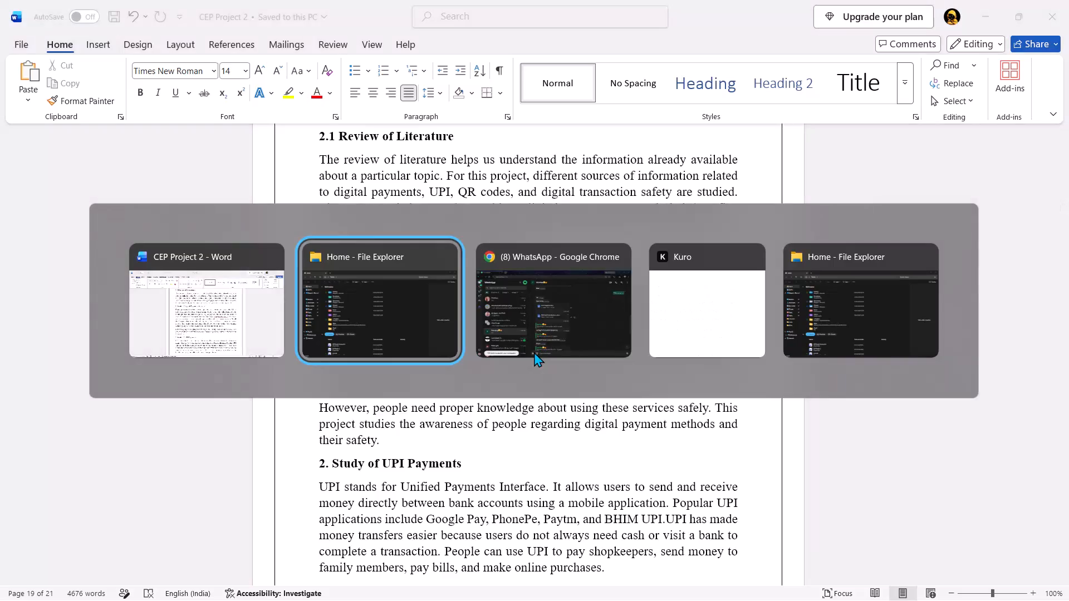
# Switch to File Explorer, open the recent CEP SemV introduction document and enable editing for it.
pyautogui.click(352, 523)
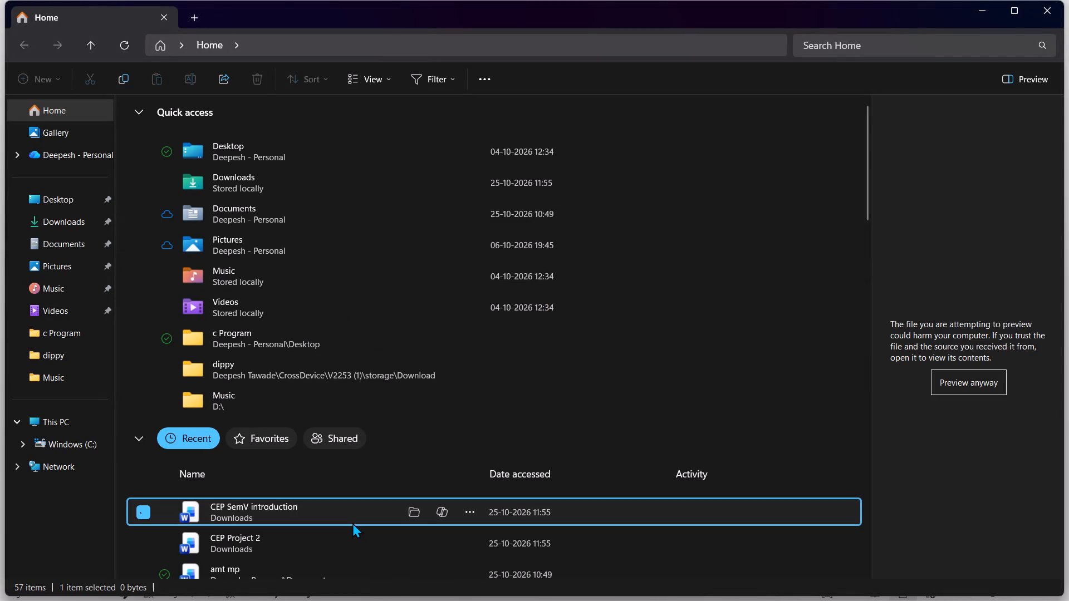
pyautogui.doubleClick(352, 523)
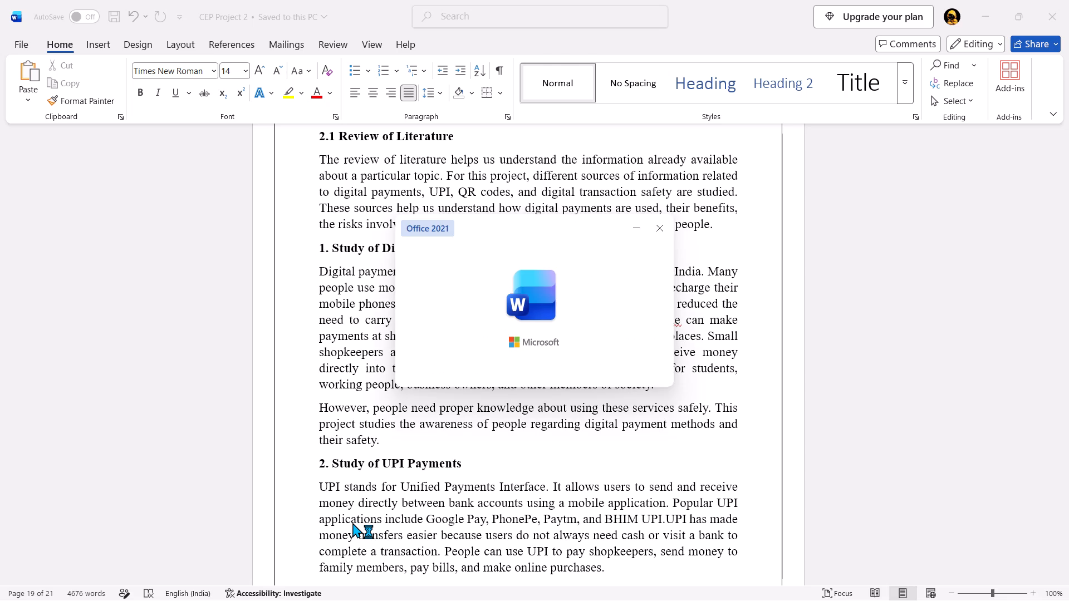
pyautogui.scroll(-5, 352, 523)
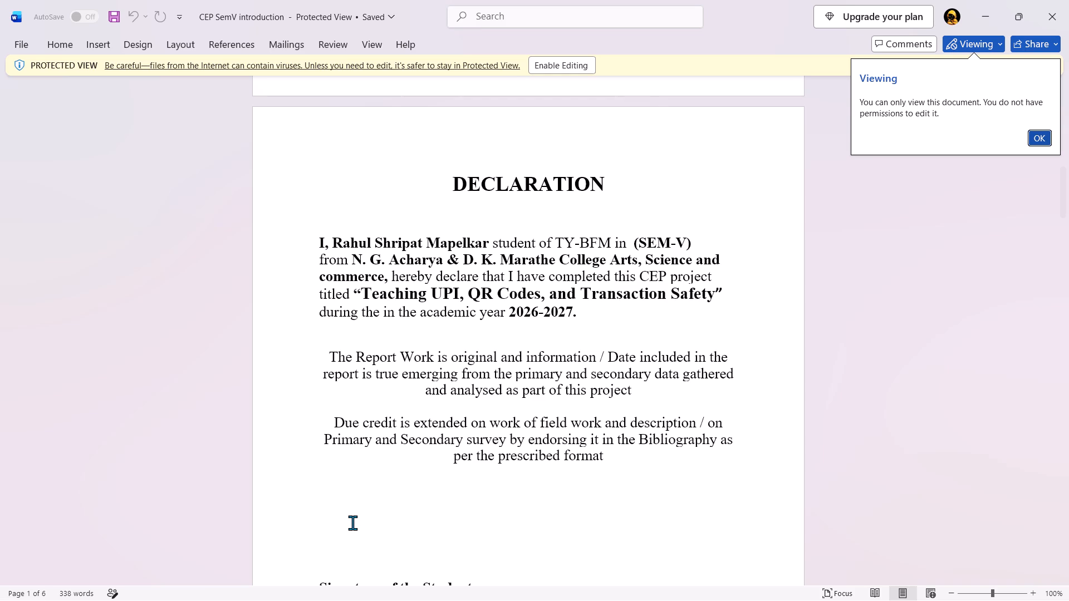
pyautogui.scroll(10, 352, 523)
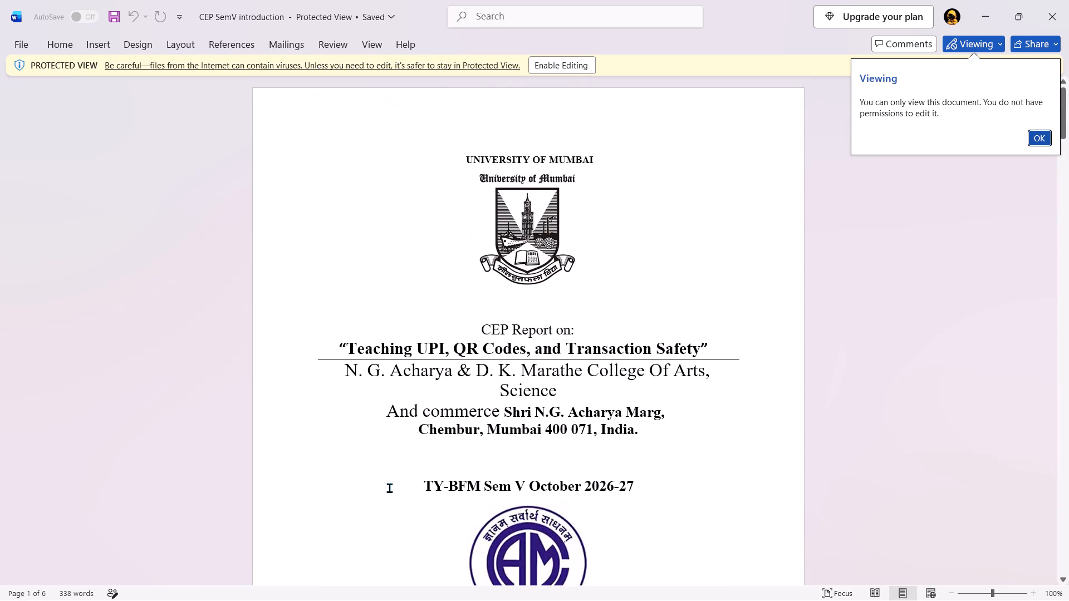
pyautogui.click(571, 70)
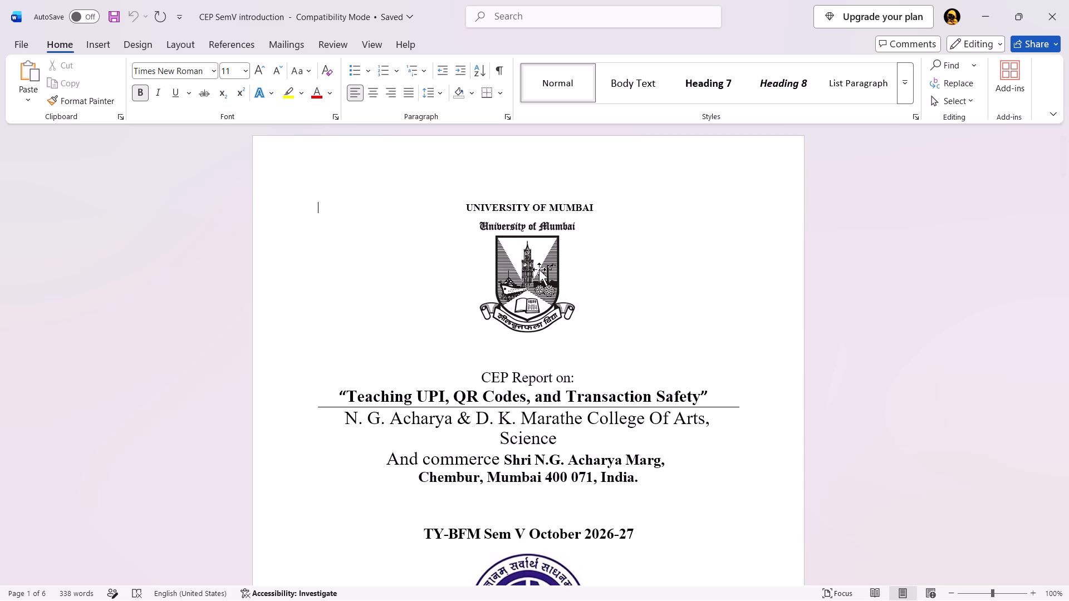
# Look through the document from the cover page to the text box on the last page and the blank page before it.
pyautogui.scroll(-16, 539, 269)
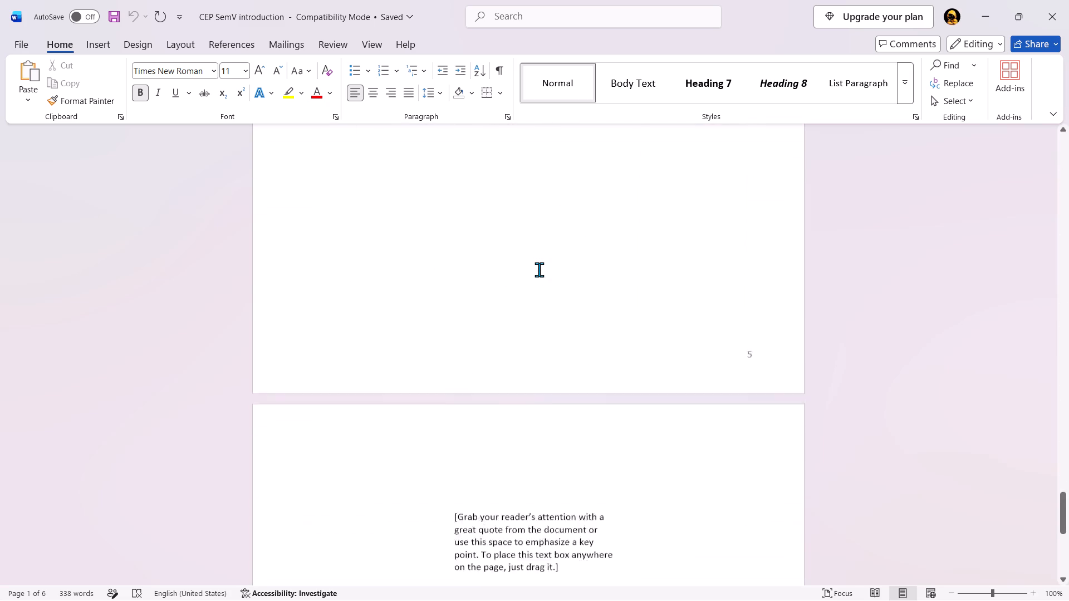
pyautogui.scroll(8, 539, 269)
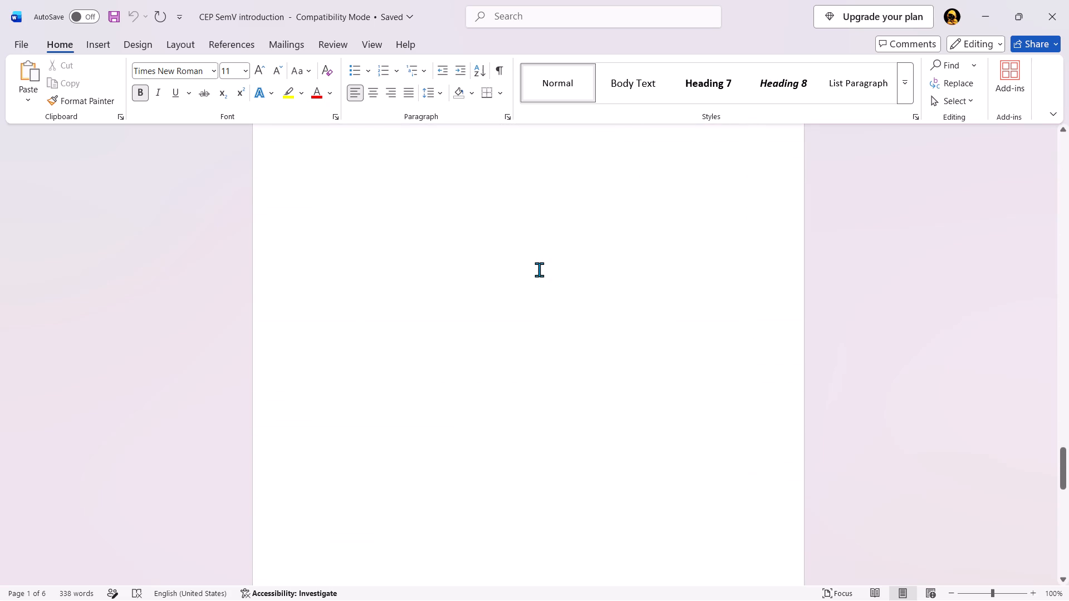
pyautogui.scroll(2, 539, 269)
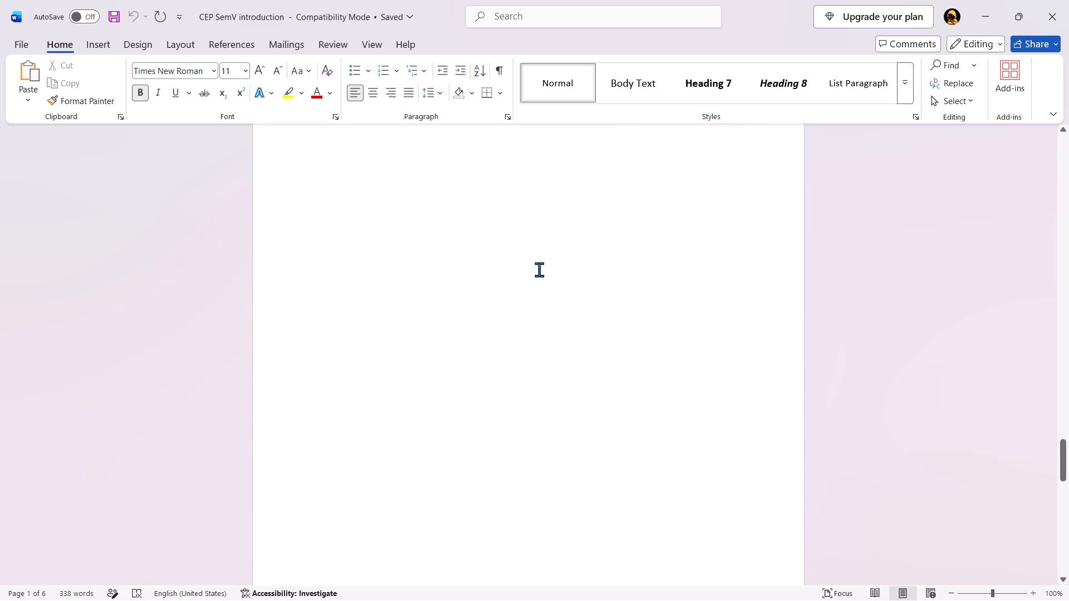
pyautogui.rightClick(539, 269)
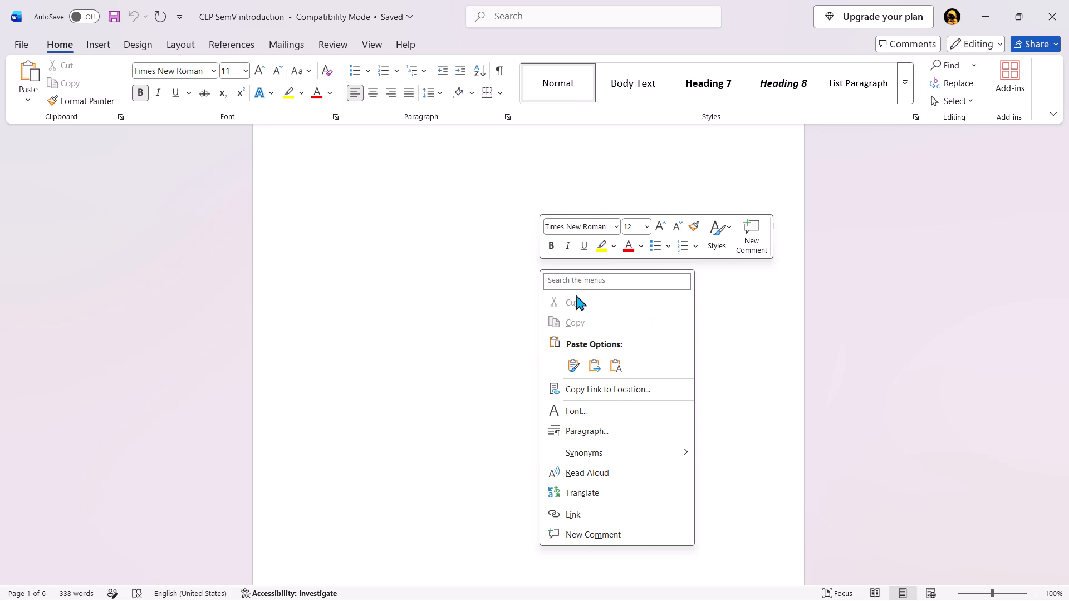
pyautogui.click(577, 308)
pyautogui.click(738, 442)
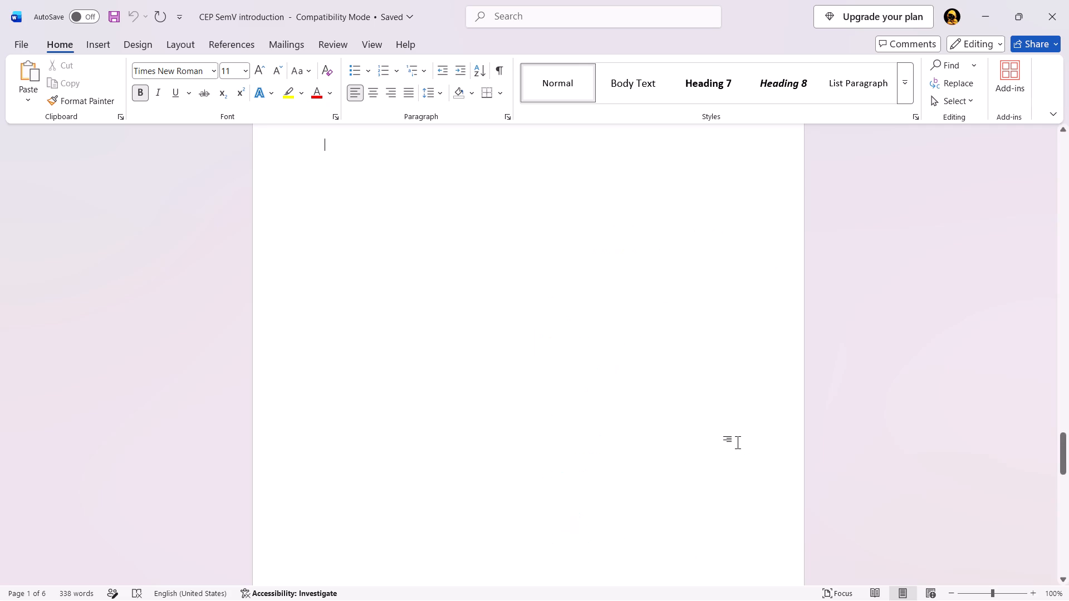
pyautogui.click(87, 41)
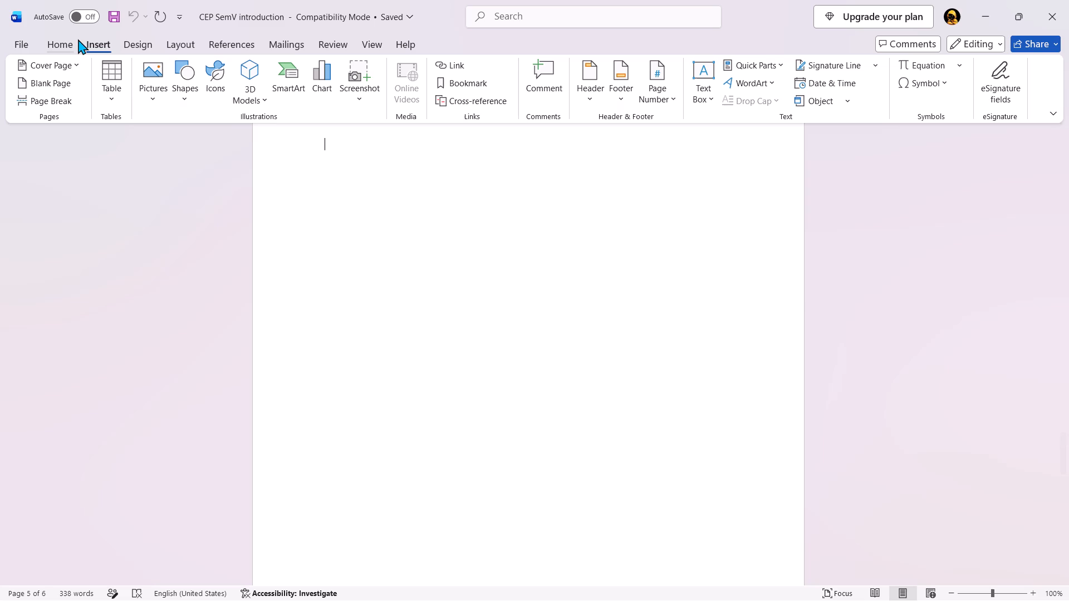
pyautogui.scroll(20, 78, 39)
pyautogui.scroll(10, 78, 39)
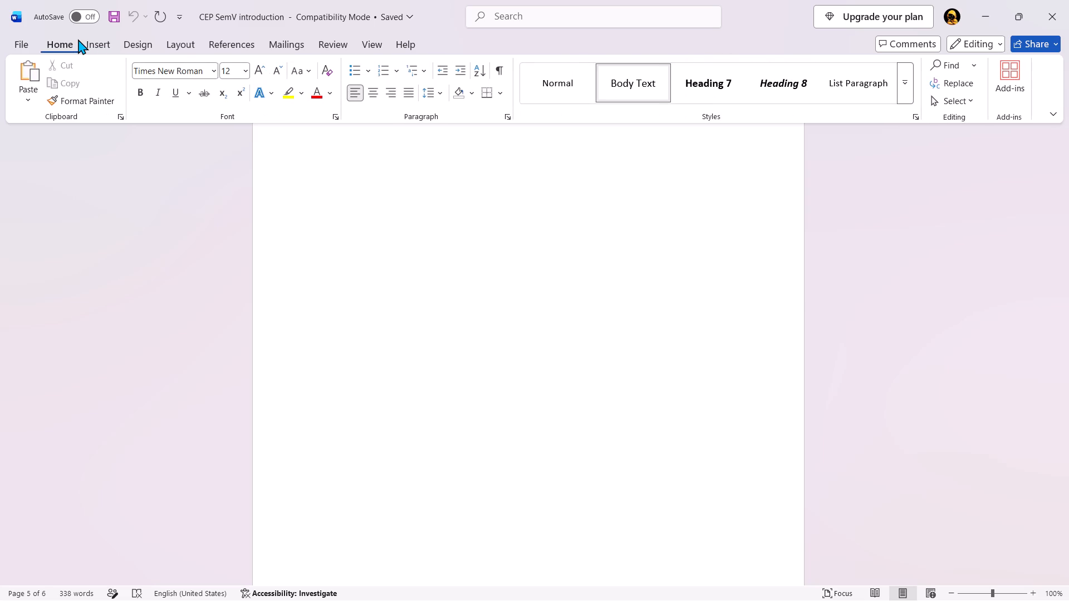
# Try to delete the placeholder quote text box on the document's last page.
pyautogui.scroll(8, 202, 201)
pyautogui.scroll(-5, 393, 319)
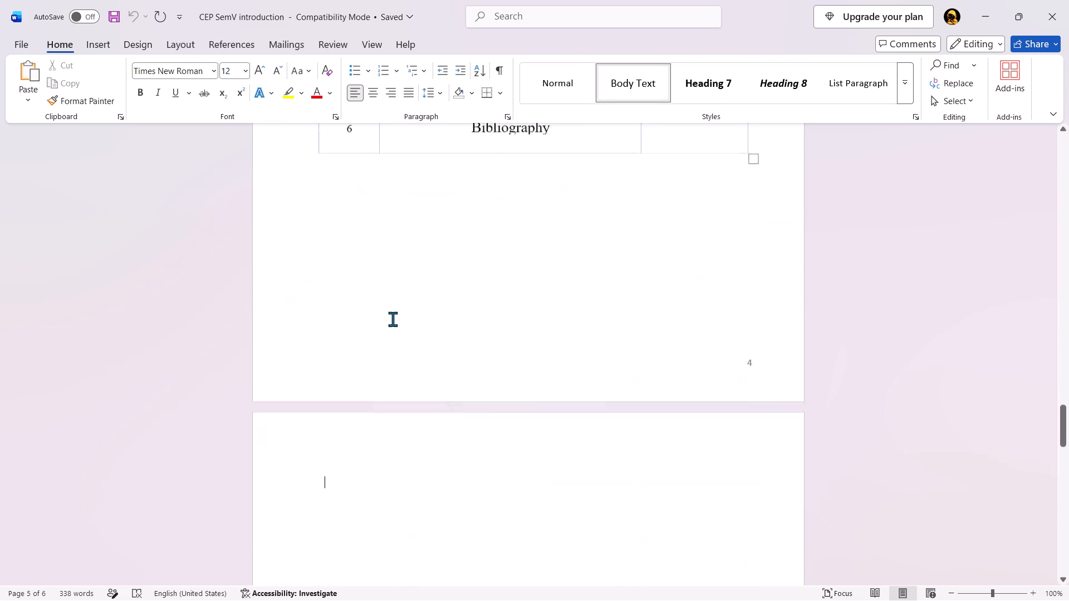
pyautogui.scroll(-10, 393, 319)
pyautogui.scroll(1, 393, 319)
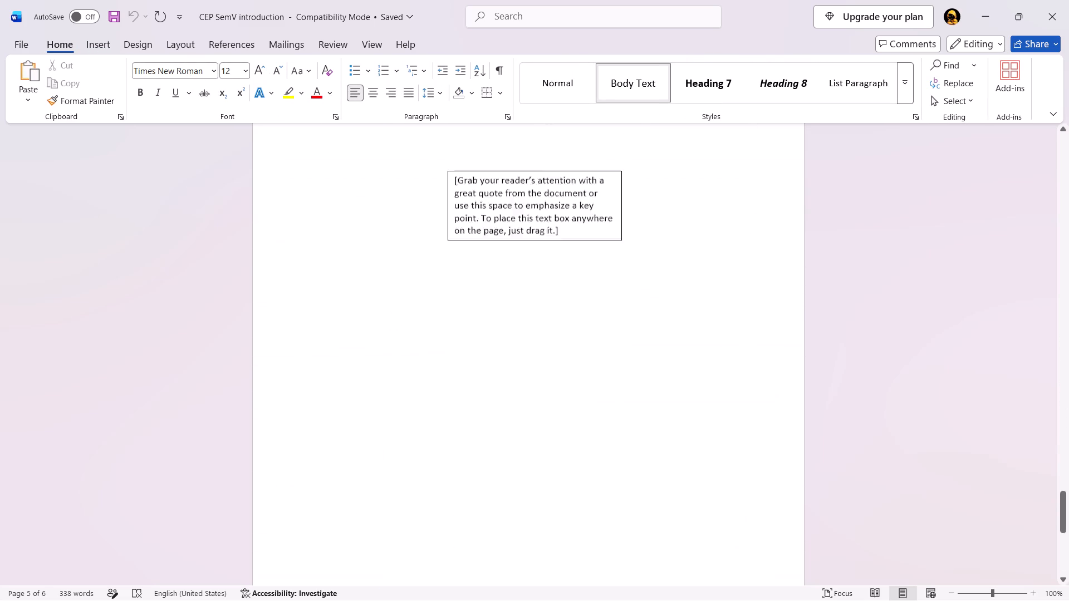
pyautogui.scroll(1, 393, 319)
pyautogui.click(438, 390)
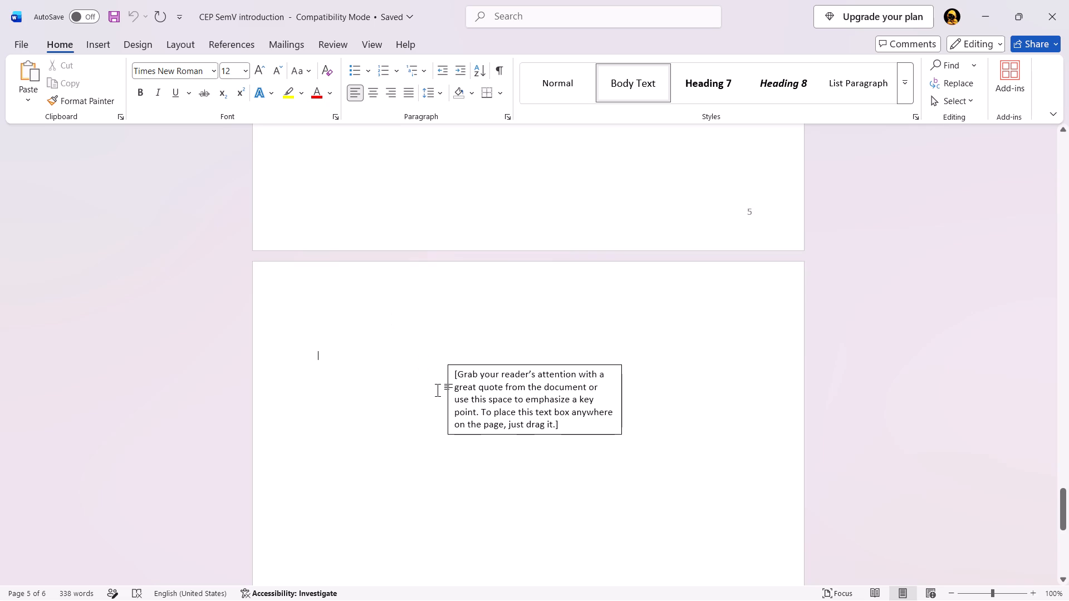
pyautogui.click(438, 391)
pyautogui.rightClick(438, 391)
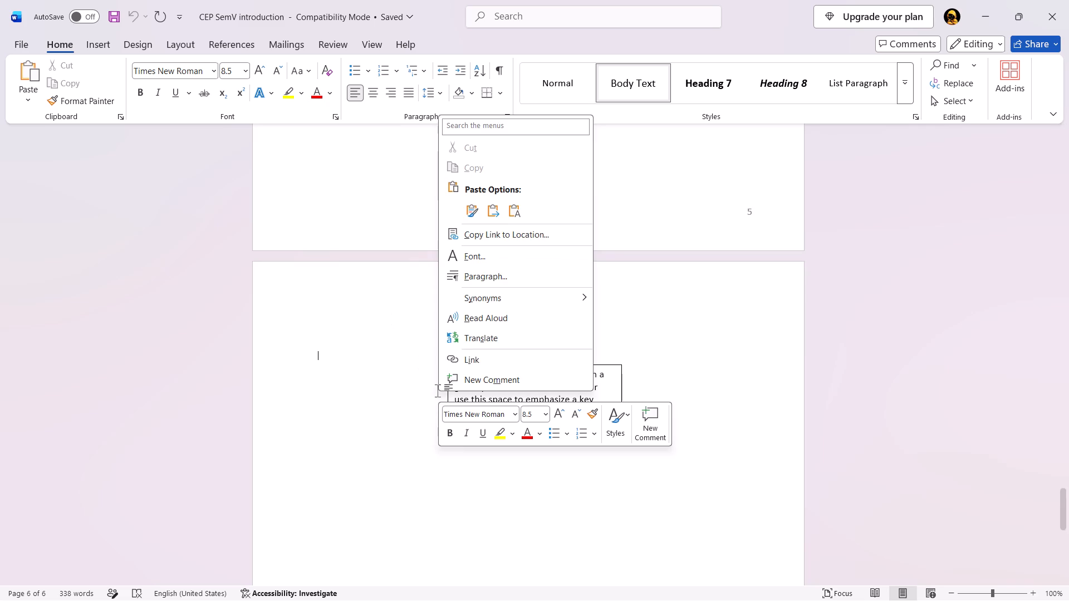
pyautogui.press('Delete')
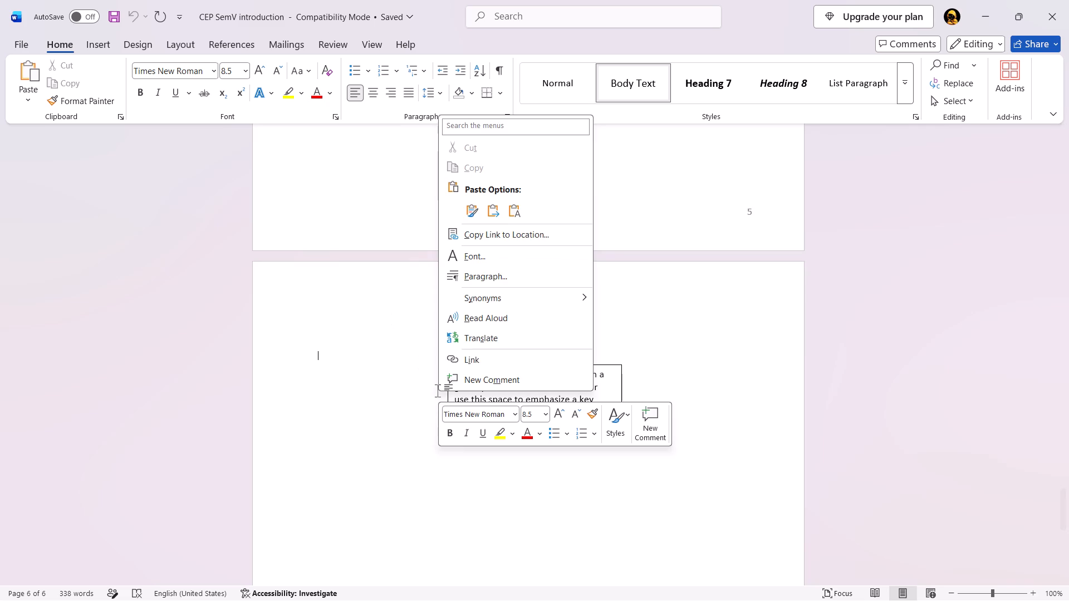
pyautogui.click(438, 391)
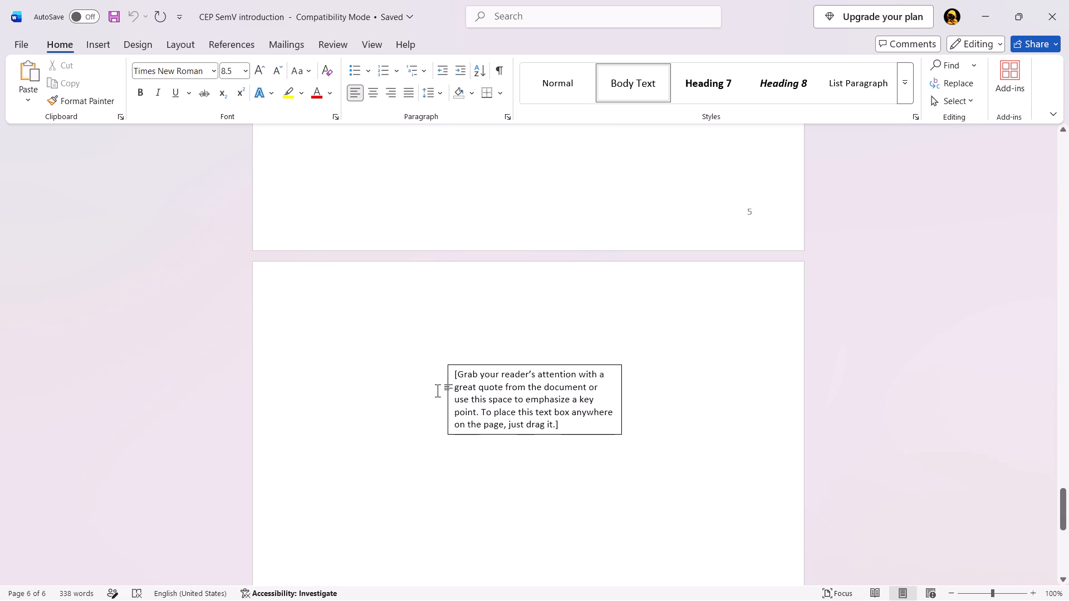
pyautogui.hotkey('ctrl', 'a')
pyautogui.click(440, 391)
# Delete the placeholder quote text inside the text box on page 6.
pyautogui.moveTo(440, 391); pyautogui.dragTo(611, 426)
pyautogui.moveTo(611, 426); pyautogui.dragTo(442, 380)
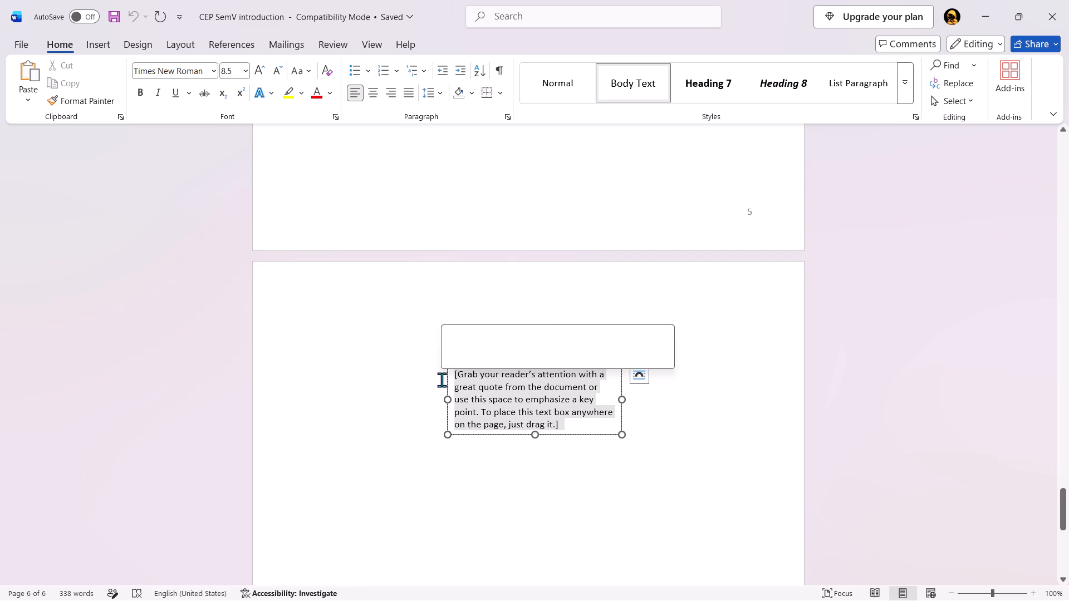
pyautogui.press('Delete')
pyautogui.press('Delete')
pyautogui.press('Delete')
pyautogui.press('Delete')
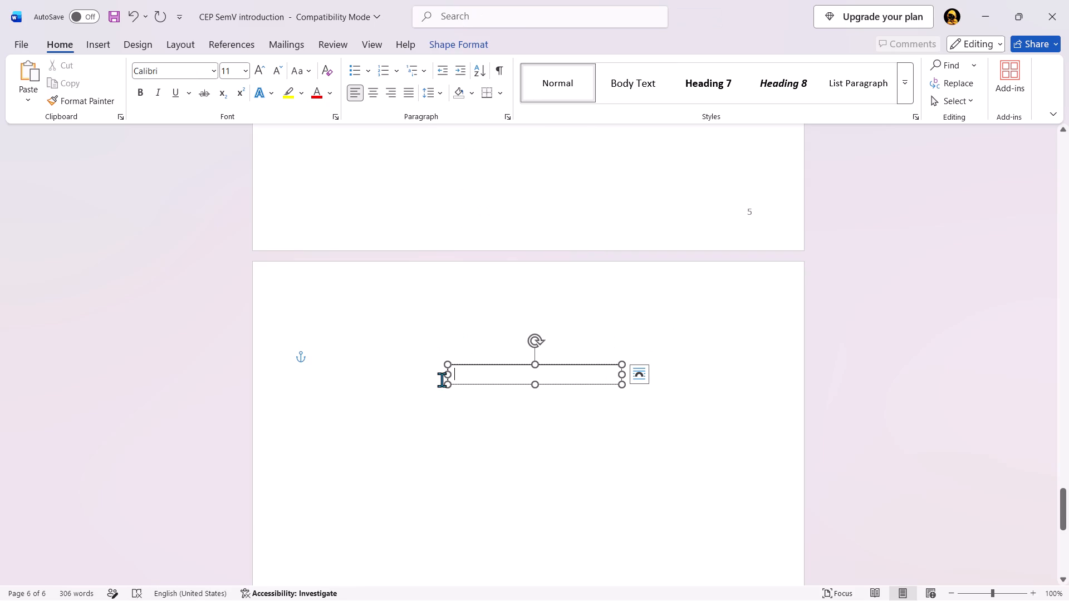
pyautogui.press('Delete')
pyautogui.press('Delete')
# Review the topics in the INDEX table and the pages that follow it.
pyautogui.scroll(8, 477, 434)
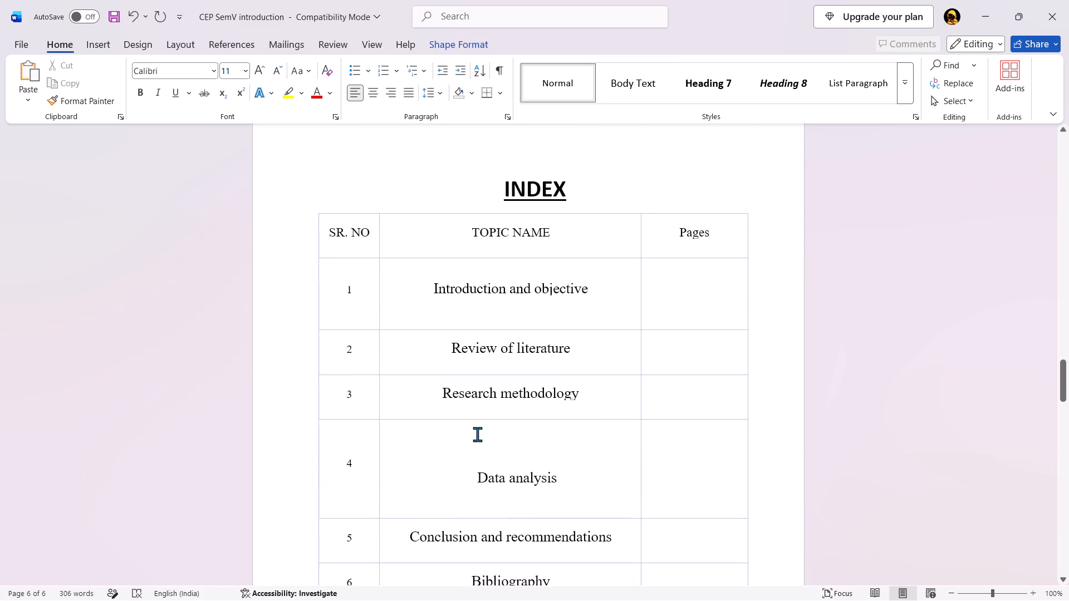
pyautogui.scroll(-1, 477, 434)
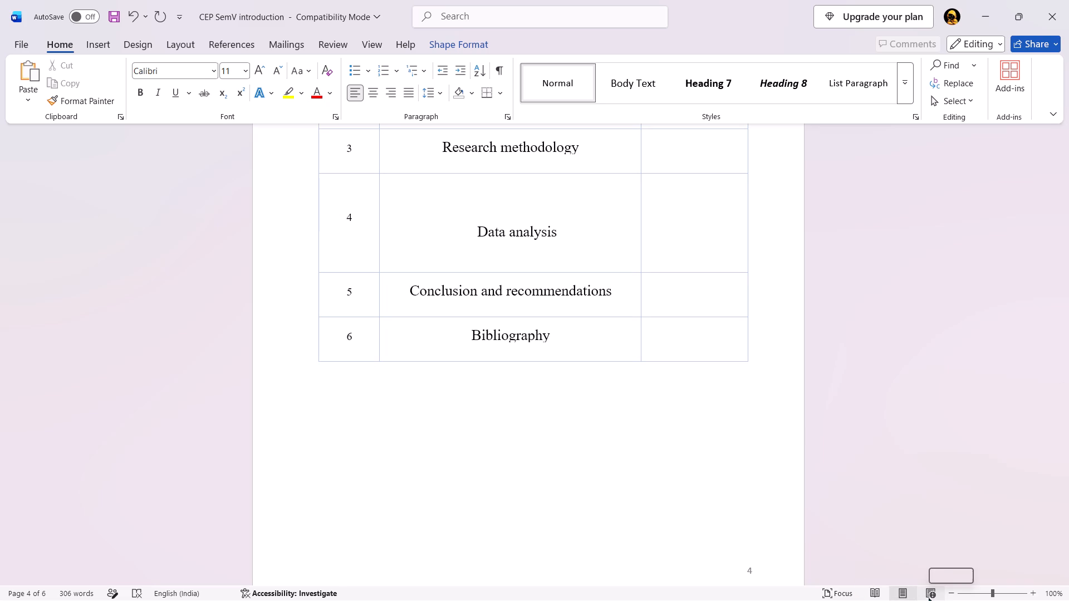
pyautogui.scroll(-16, 497, 496)
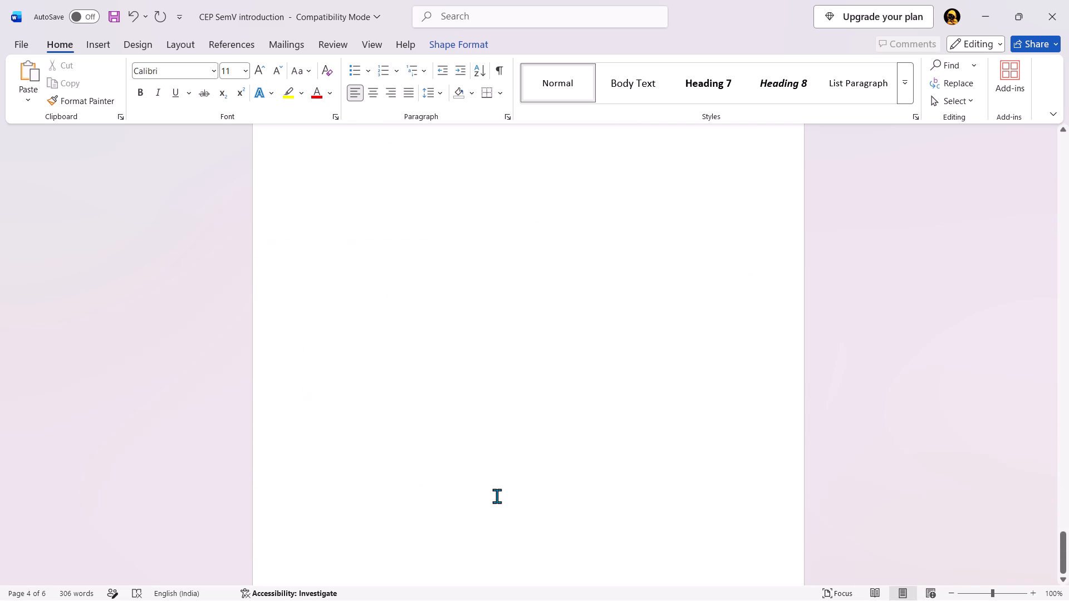
pyautogui.click(430, 318)
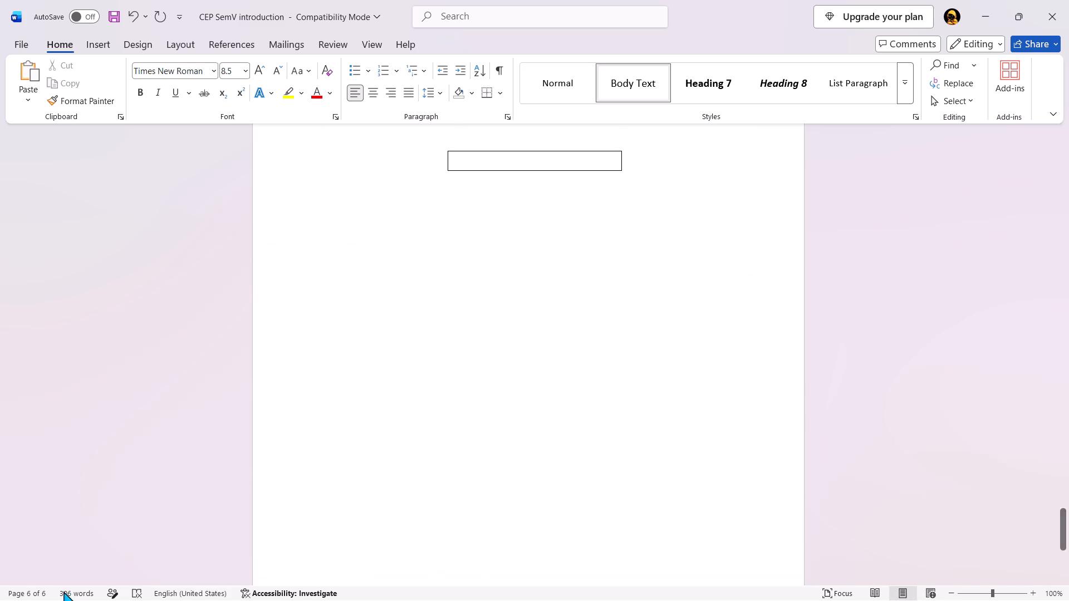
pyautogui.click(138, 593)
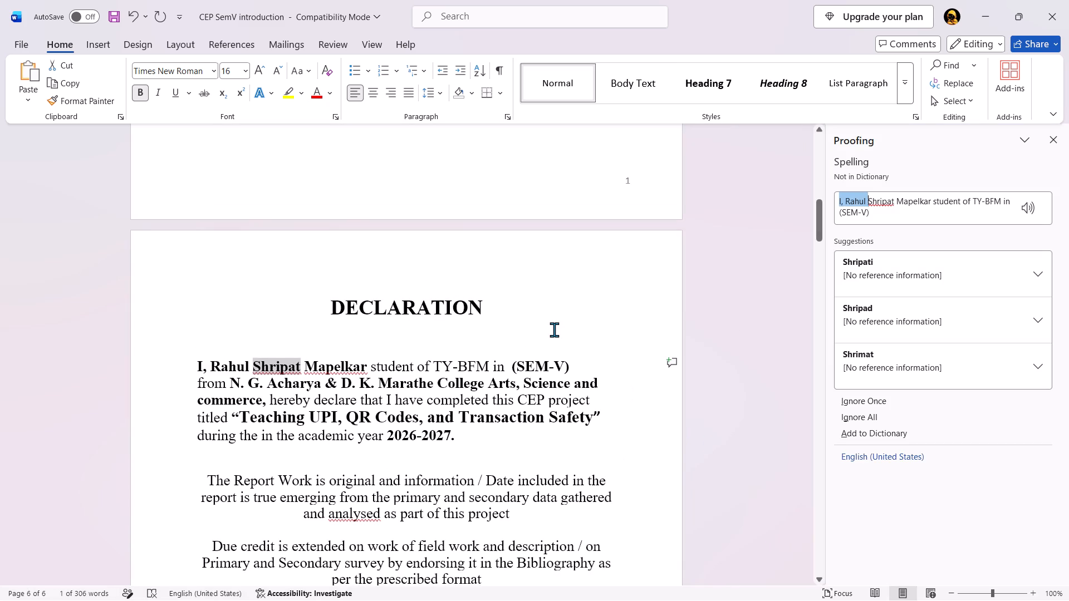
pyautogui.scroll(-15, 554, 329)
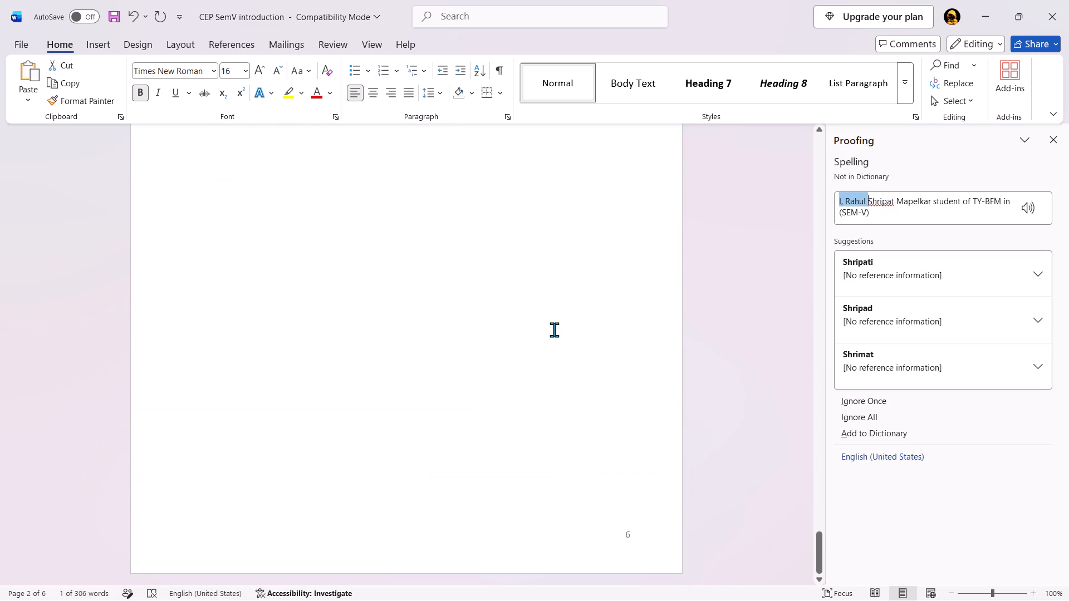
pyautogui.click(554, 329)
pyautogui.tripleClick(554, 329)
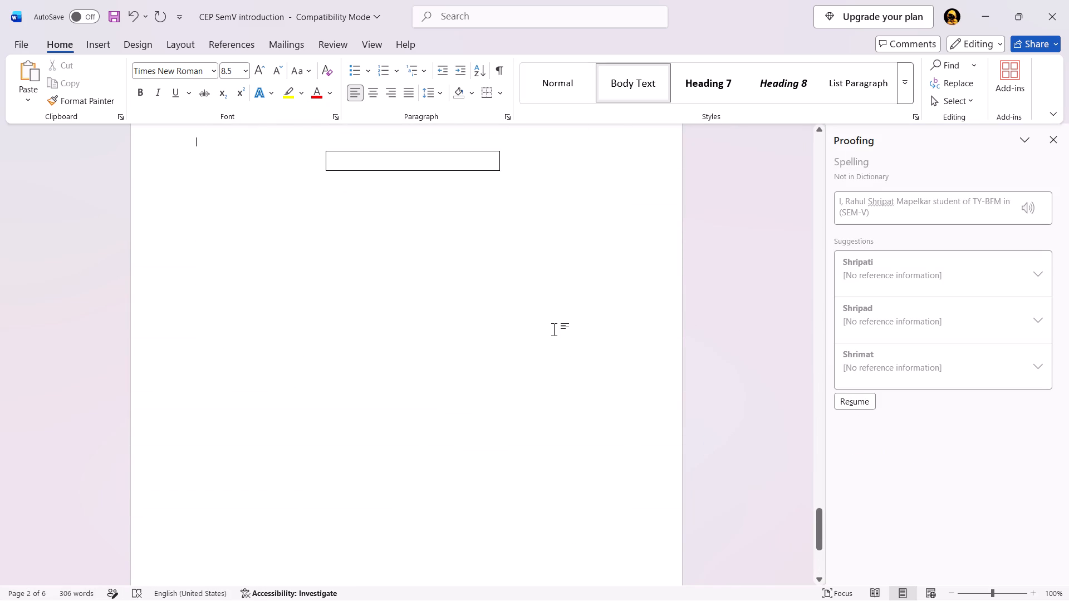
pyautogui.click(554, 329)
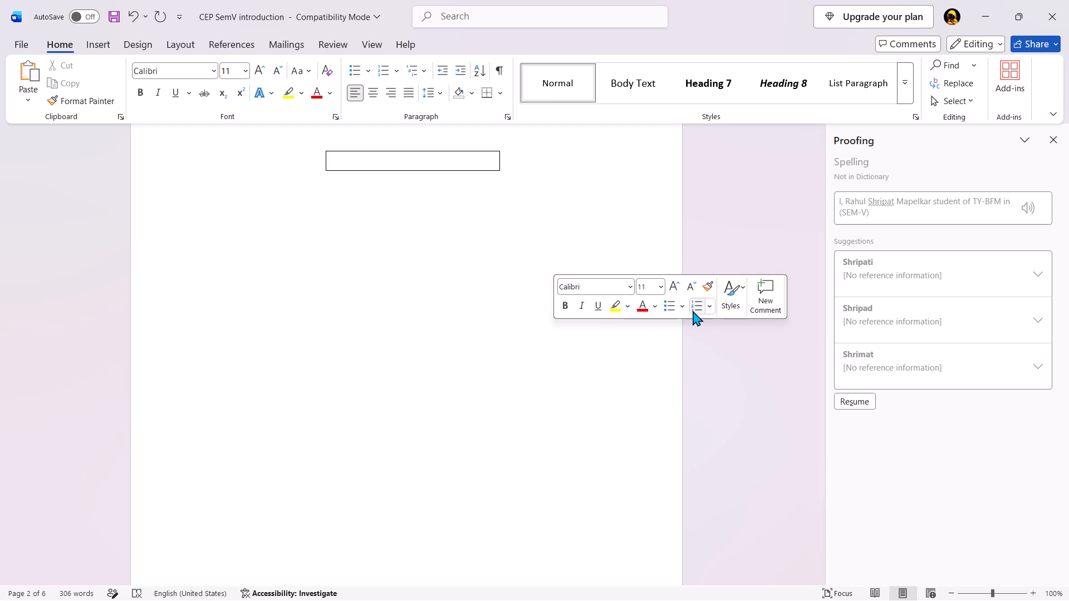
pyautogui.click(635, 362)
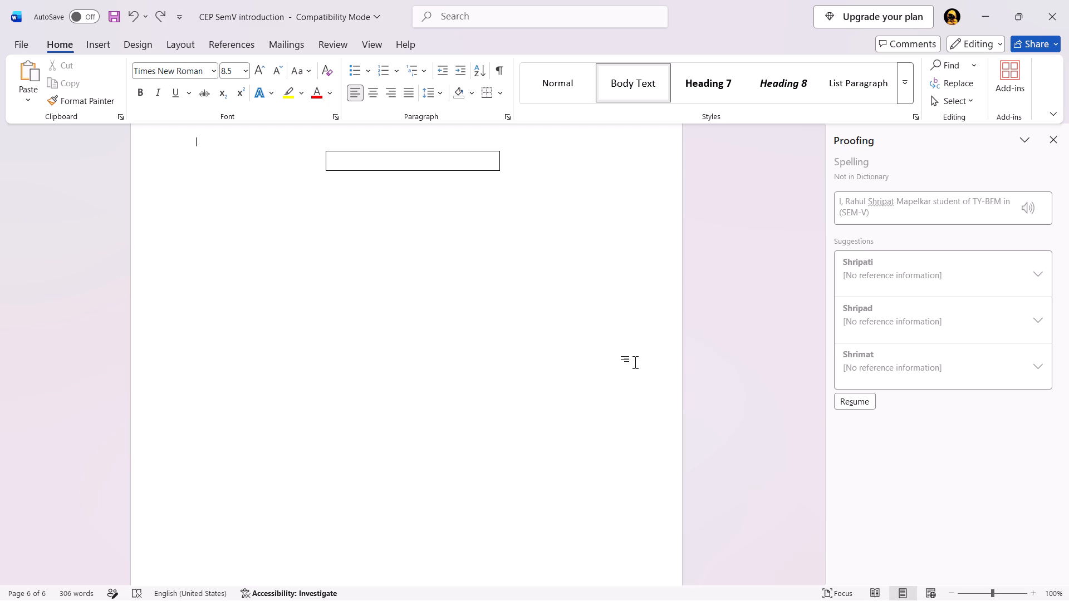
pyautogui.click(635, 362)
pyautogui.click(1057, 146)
# Examine the end of the INDEX table, blank page 5 and the empty text box on page 6.
pyautogui.scroll(-7, 529, 423)
pyautogui.scroll(3, 529, 423)
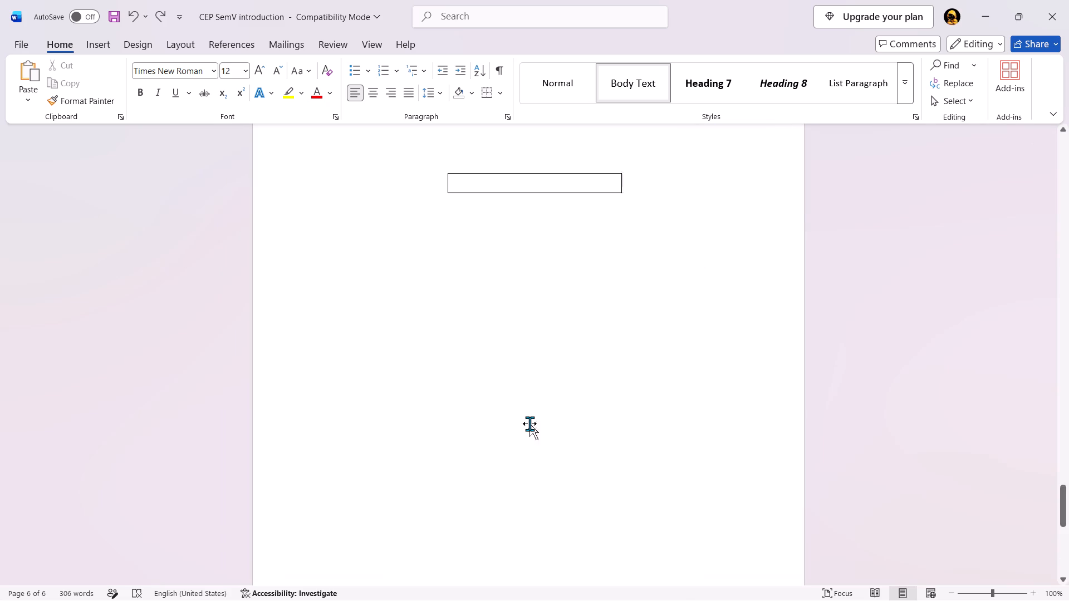
pyautogui.scroll(13, 529, 423)
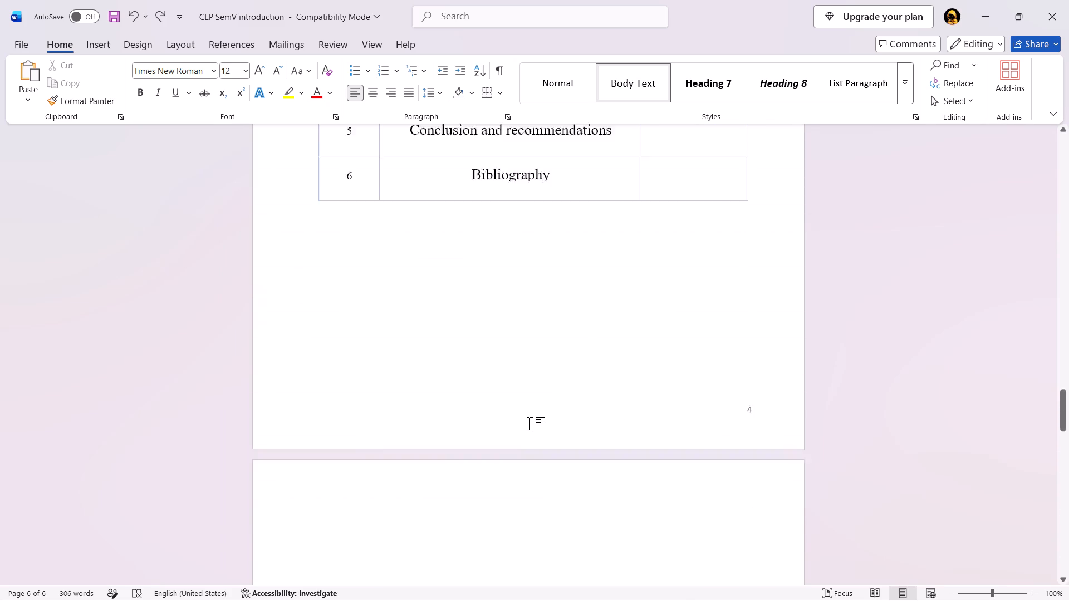
pyautogui.scroll(-2, 529, 423)
pyautogui.click(529, 423)
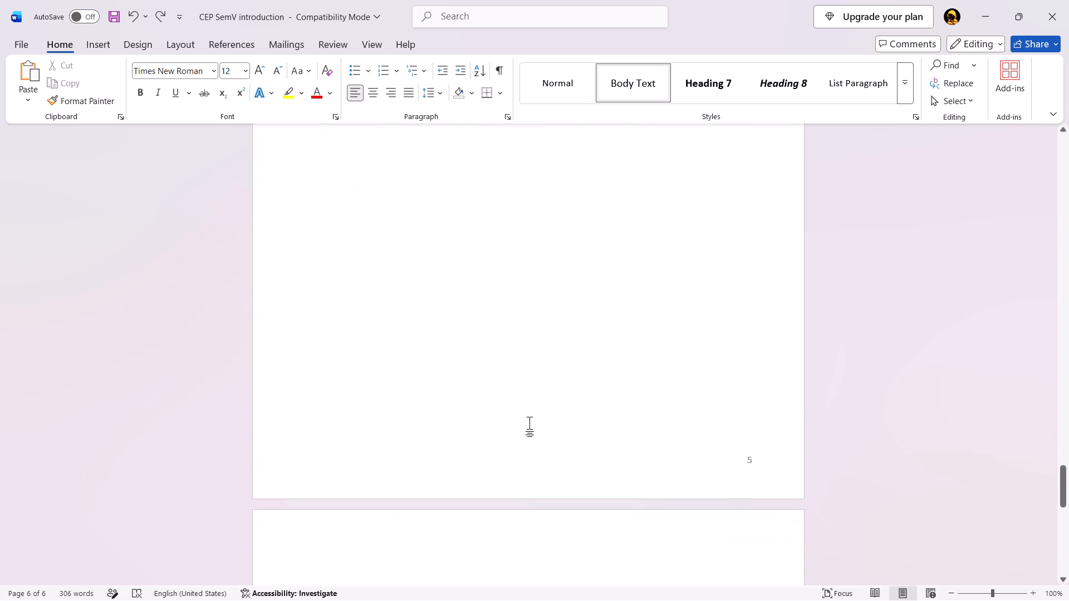
pyautogui.scroll(-5, 529, 423)
pyautogui.click(514, 357)
pyautogui.rightClick(514, 357)
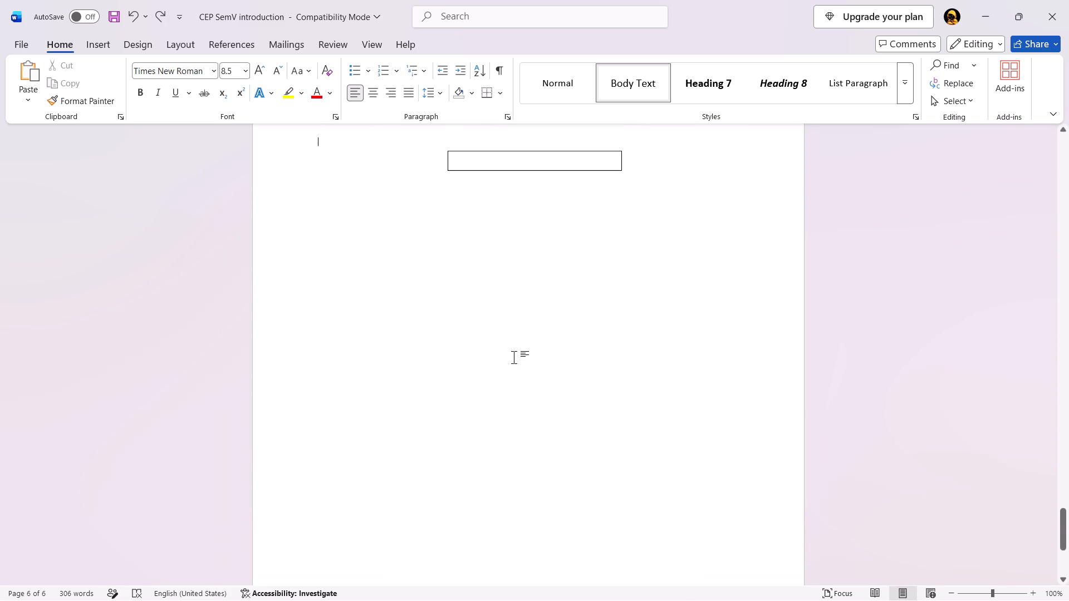
pyautogui.click(472, 370)
# Start a spelling check of the document, and look over pages 5 and 6.
pyautogui.click(138, 589)
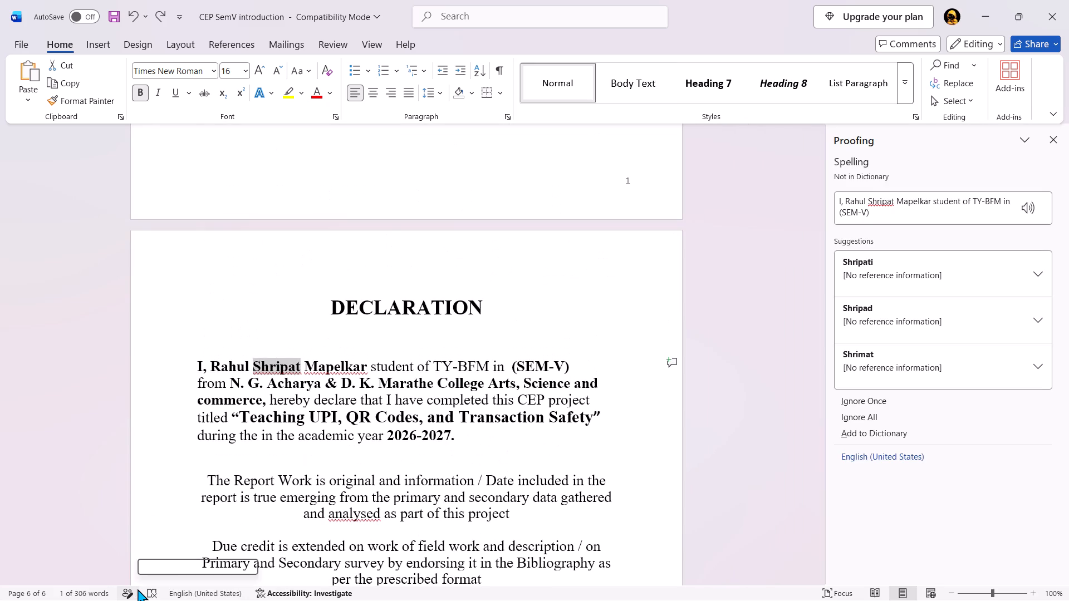
pyautogui.scroll(-19, 503, 400)
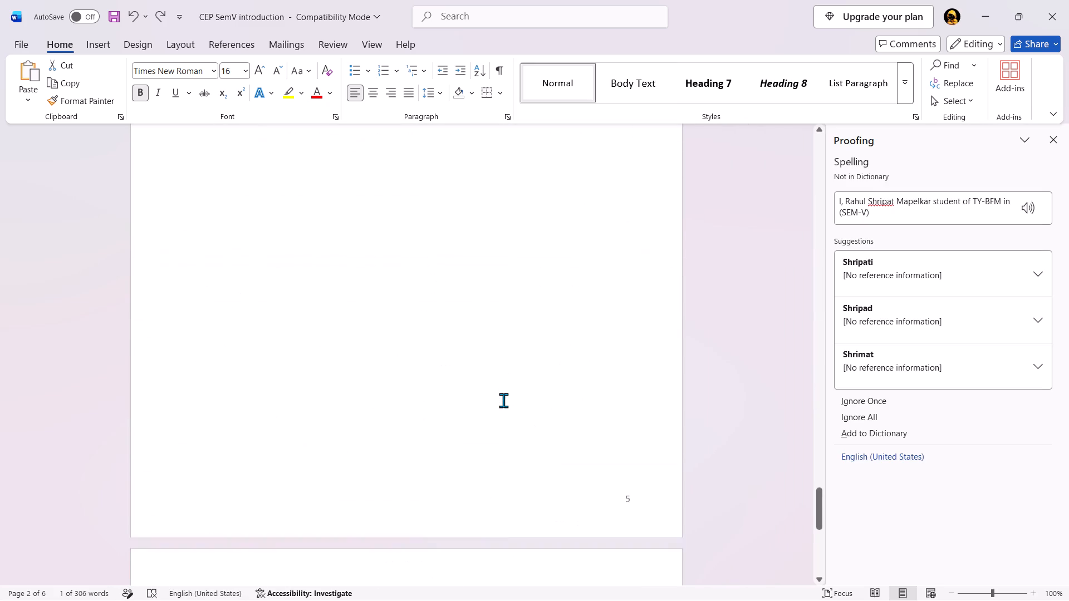
pyautogui.scroll(-12, 503, 400)
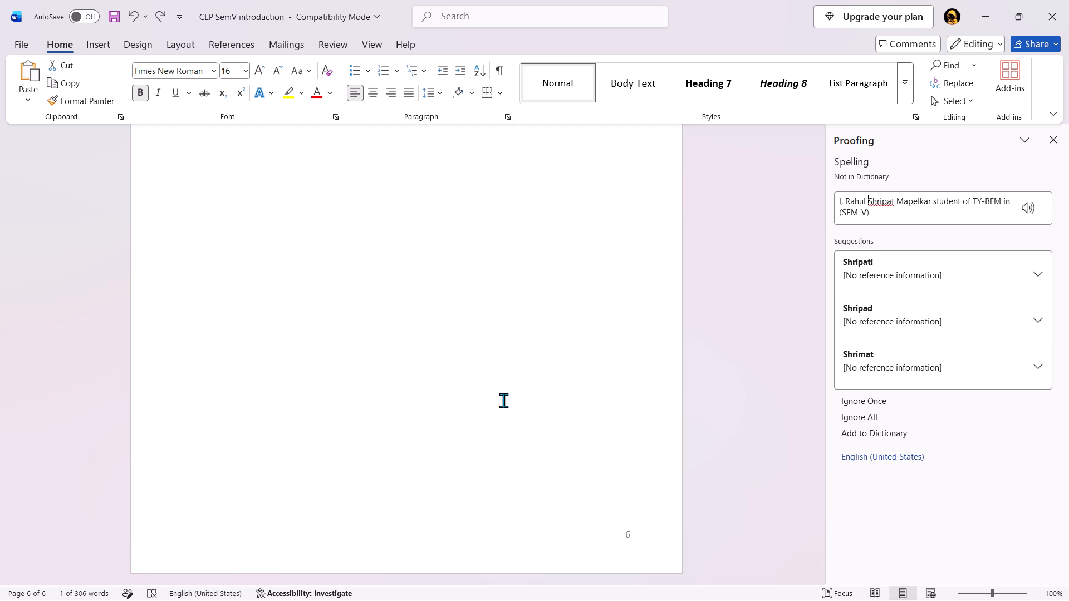
pyautogui.click(503, 400)
pyautogui.scroll(1, 503, 400)
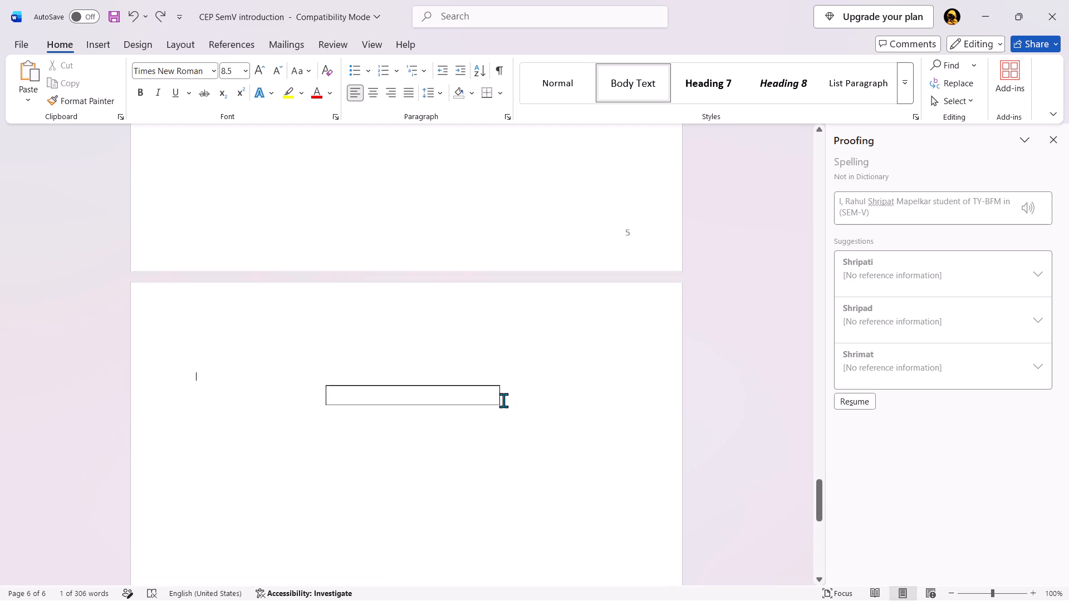
pyautogui.scroll(1, 503, 400)
pyautogui.scroll(-6, 503, 400)
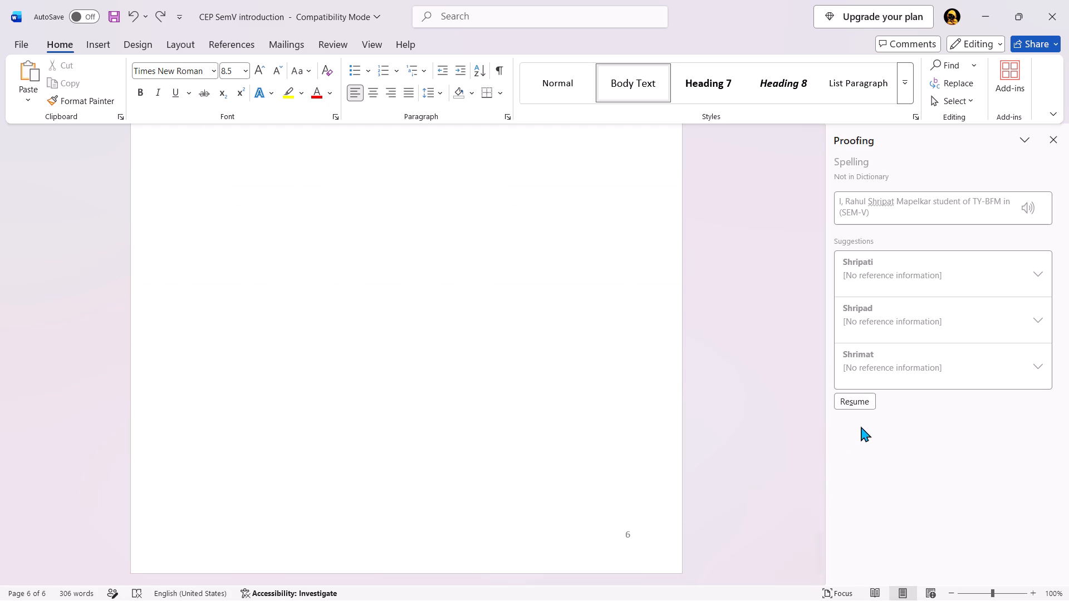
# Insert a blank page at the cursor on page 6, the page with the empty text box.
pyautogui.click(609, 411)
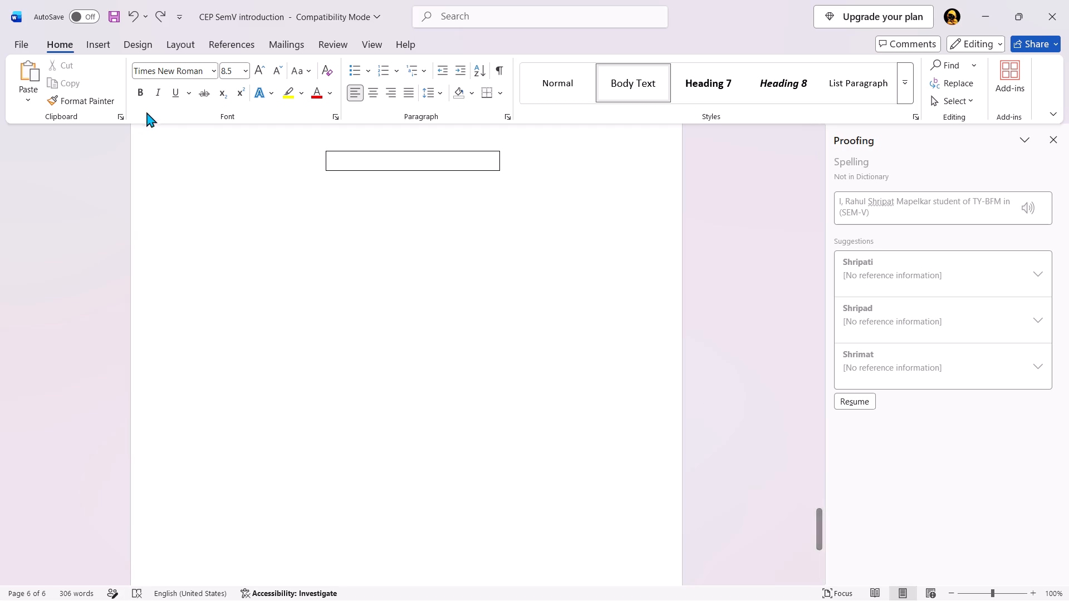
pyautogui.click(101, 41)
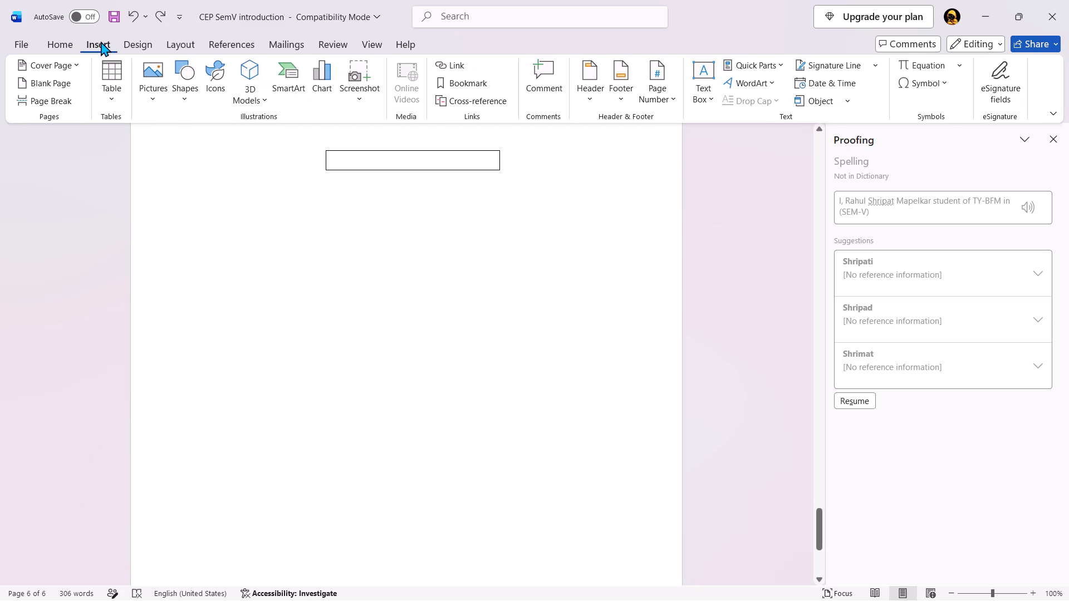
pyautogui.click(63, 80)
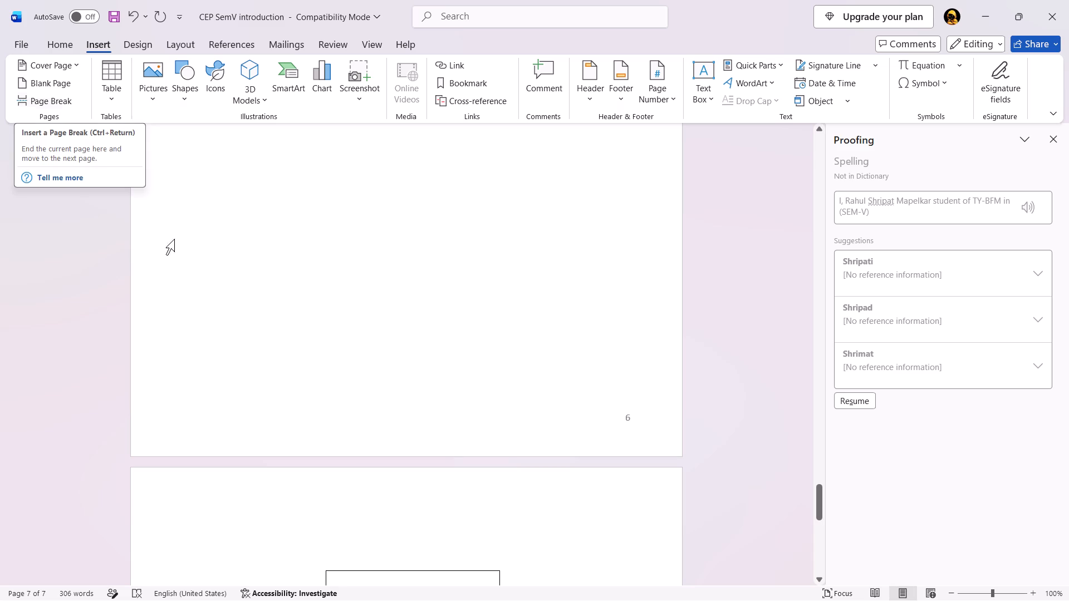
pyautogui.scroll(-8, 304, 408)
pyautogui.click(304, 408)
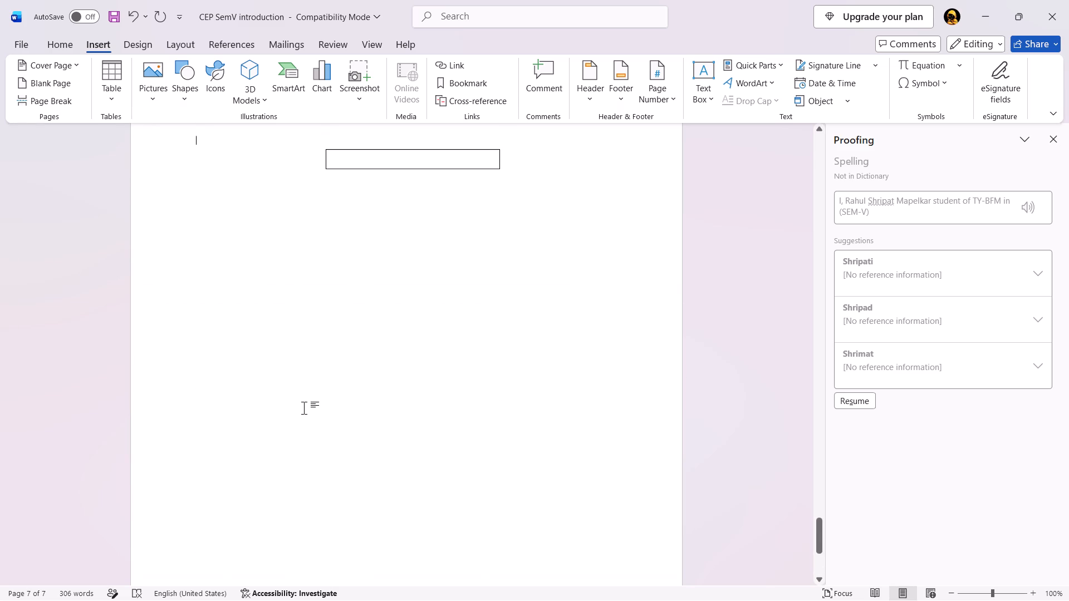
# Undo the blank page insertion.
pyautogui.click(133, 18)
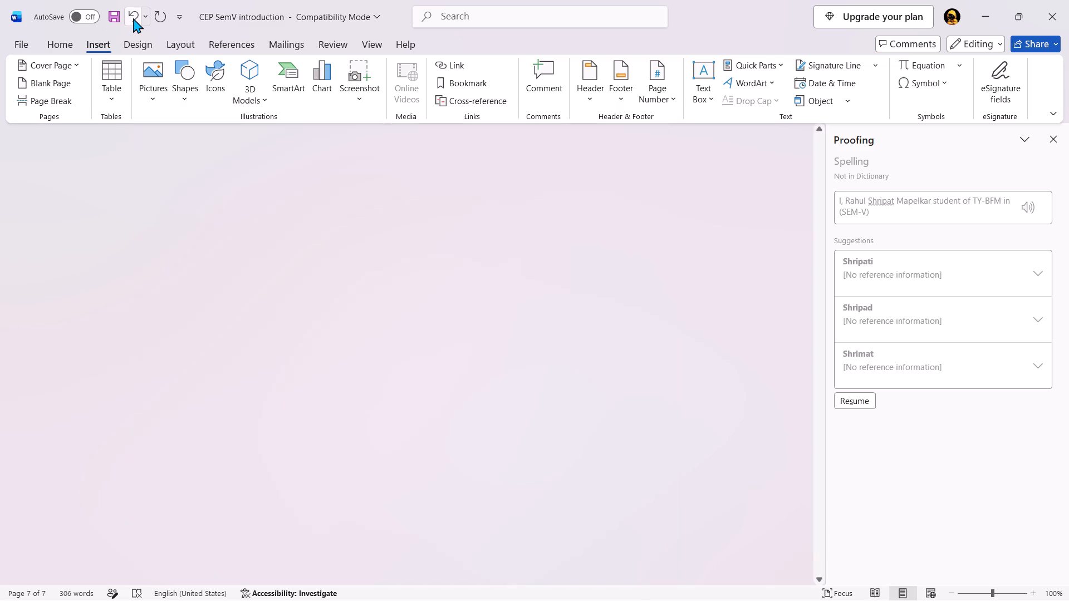
# Check the pages from the end of the INDEX table through to the last page.
pyautogui.scroll(-5, 295, 381)
pyautogui.scroll(3, 295, 381)
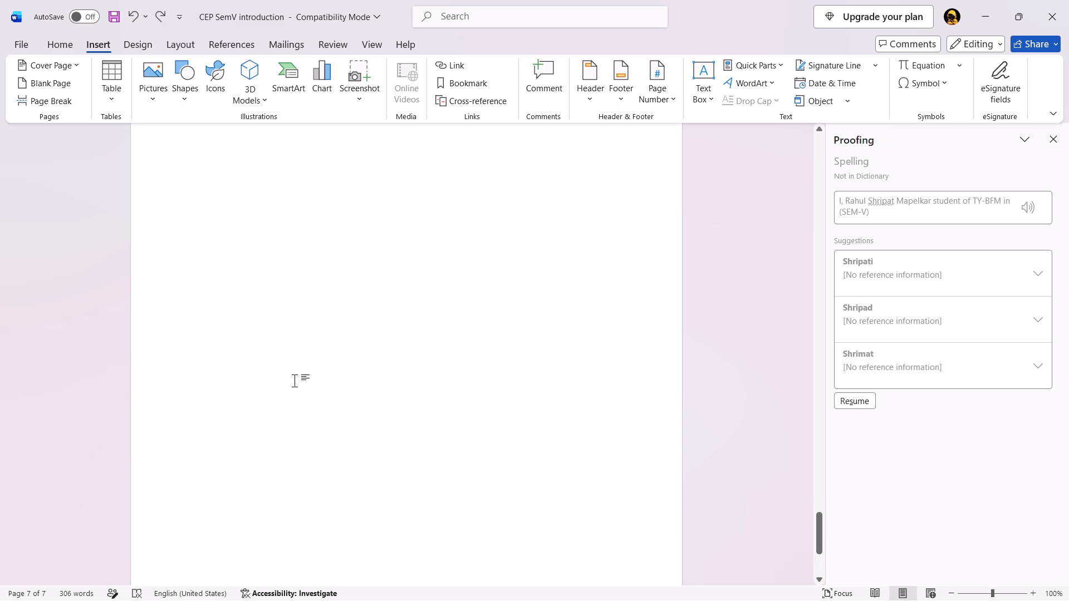
pyautogui.scroll(5, 295, 381)
pyautogui.scroll(-4, 295, 381)
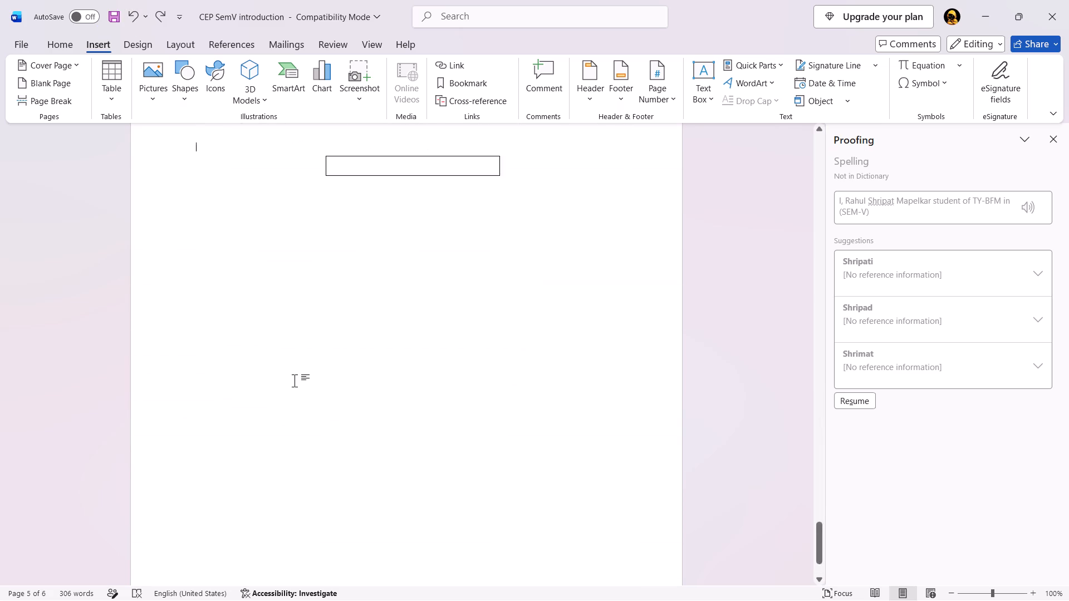
pyautogui.scroll(-5, 295, 381)
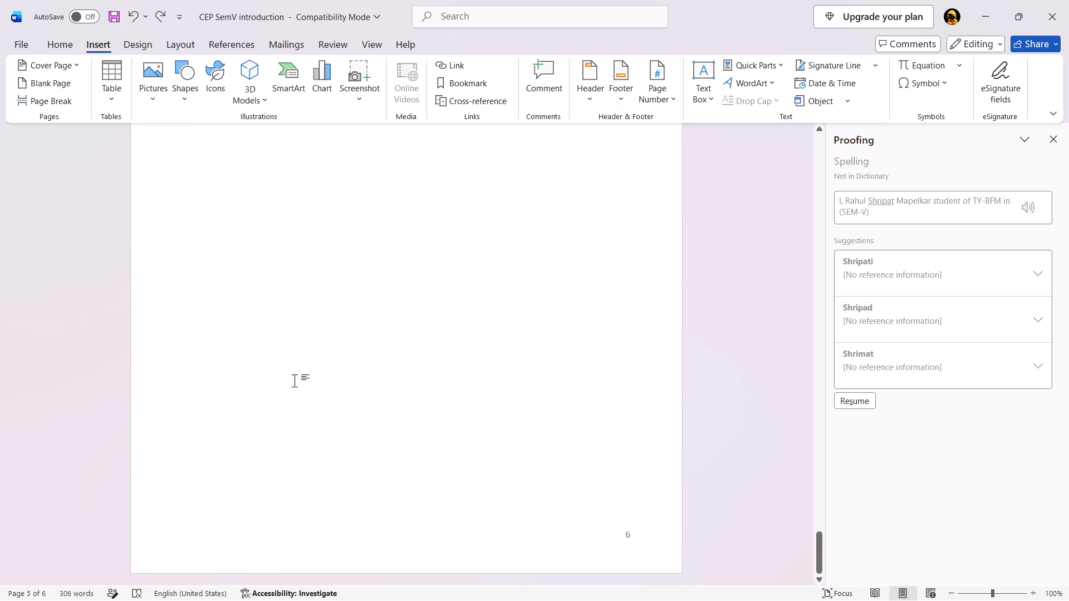
pyautogui.scroll(12, 337, 486)
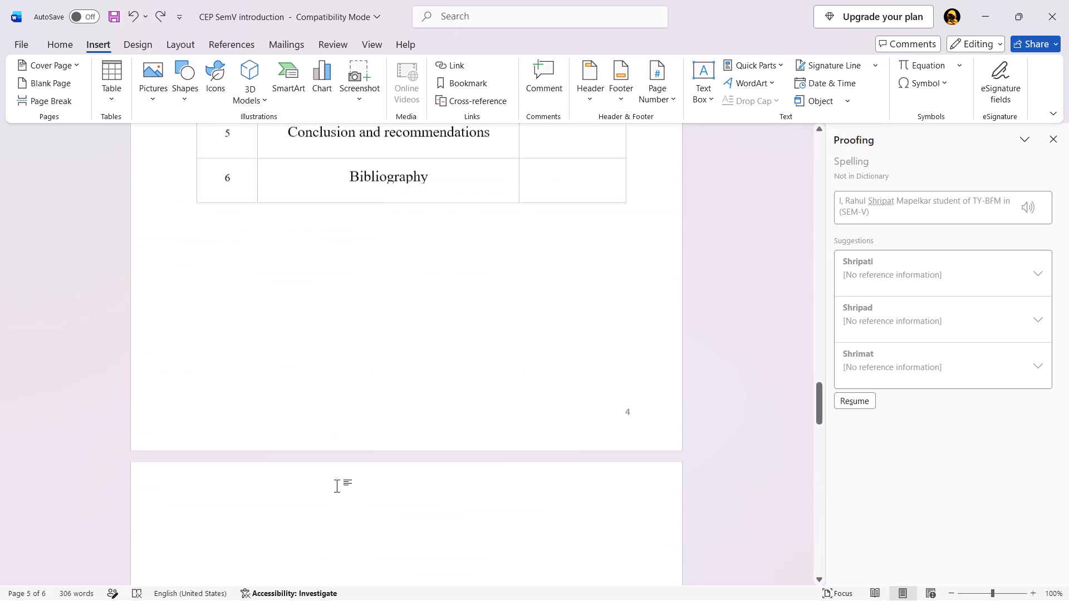
pyautogui.scroll(-12, 337, 486)
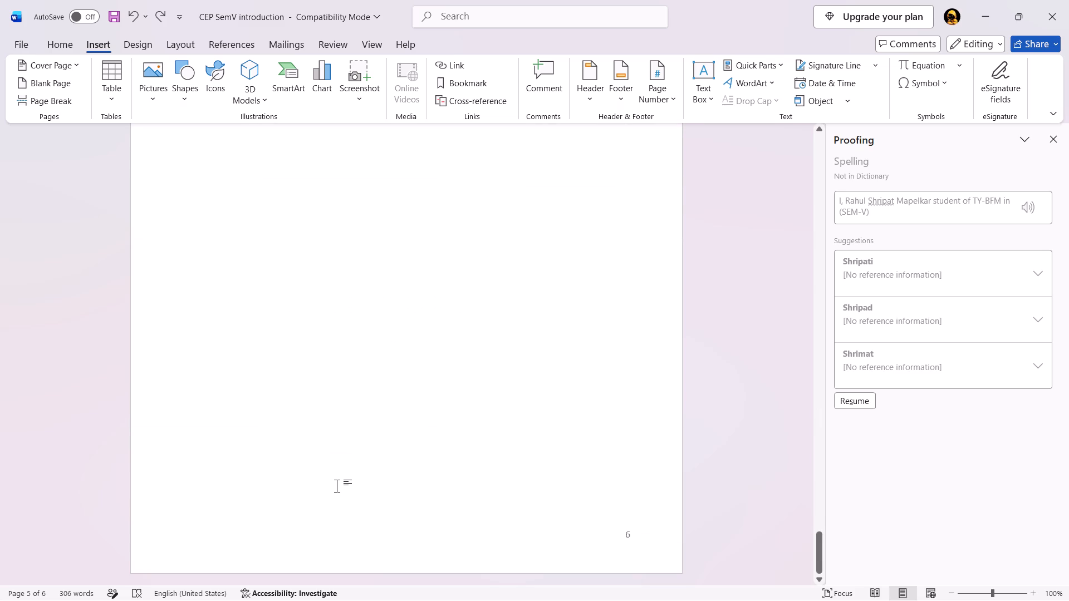
pyautogui.click(337, 486)
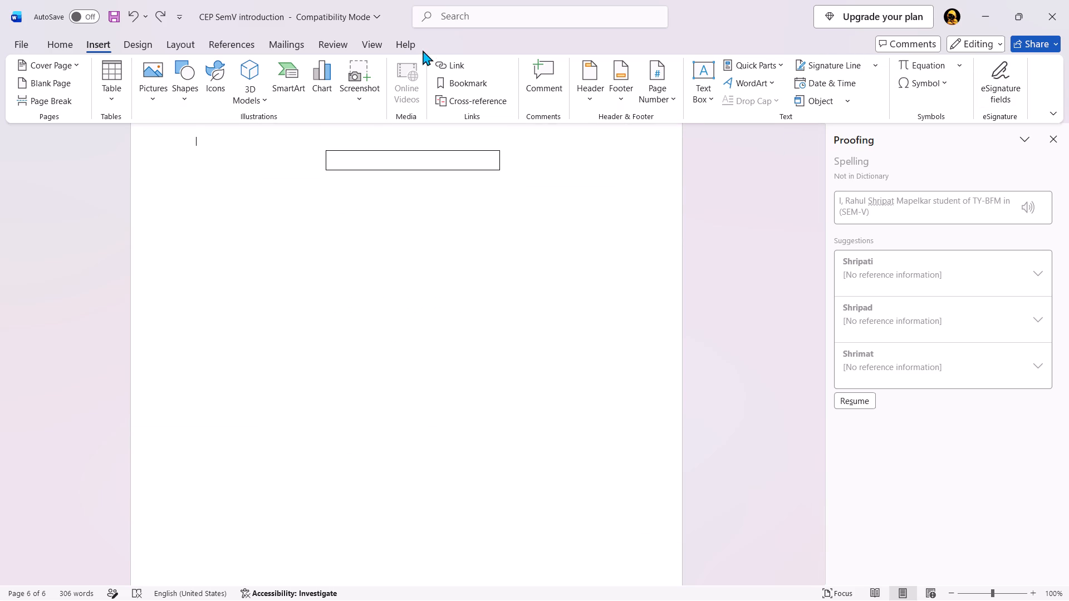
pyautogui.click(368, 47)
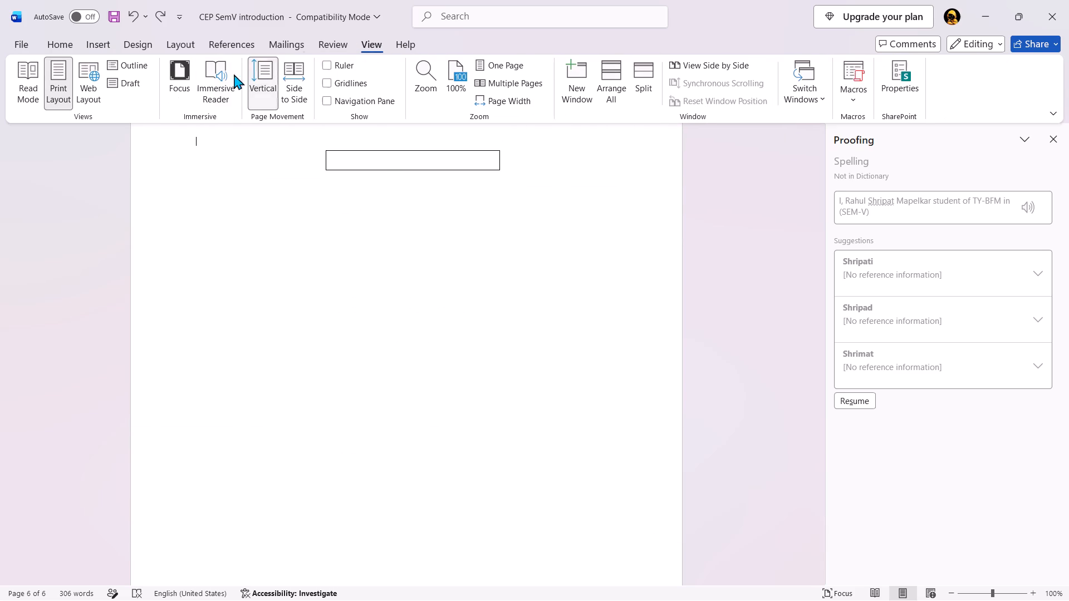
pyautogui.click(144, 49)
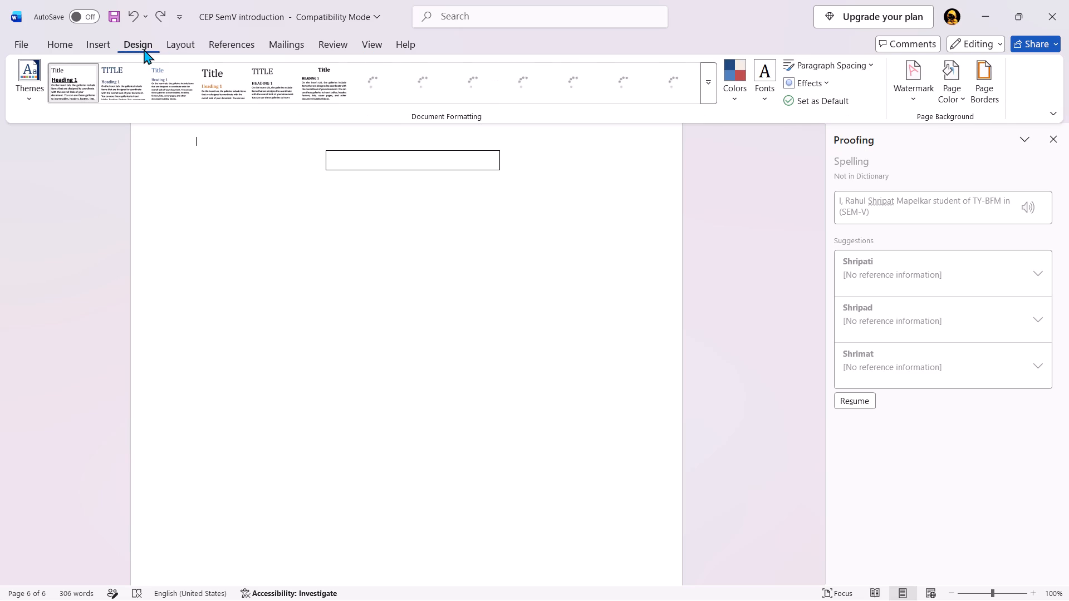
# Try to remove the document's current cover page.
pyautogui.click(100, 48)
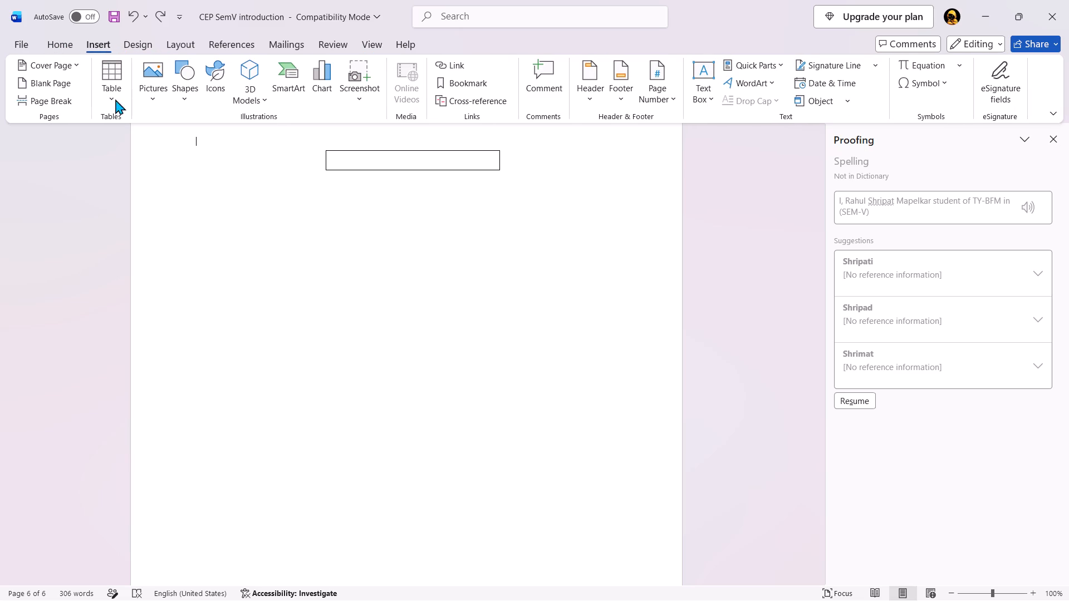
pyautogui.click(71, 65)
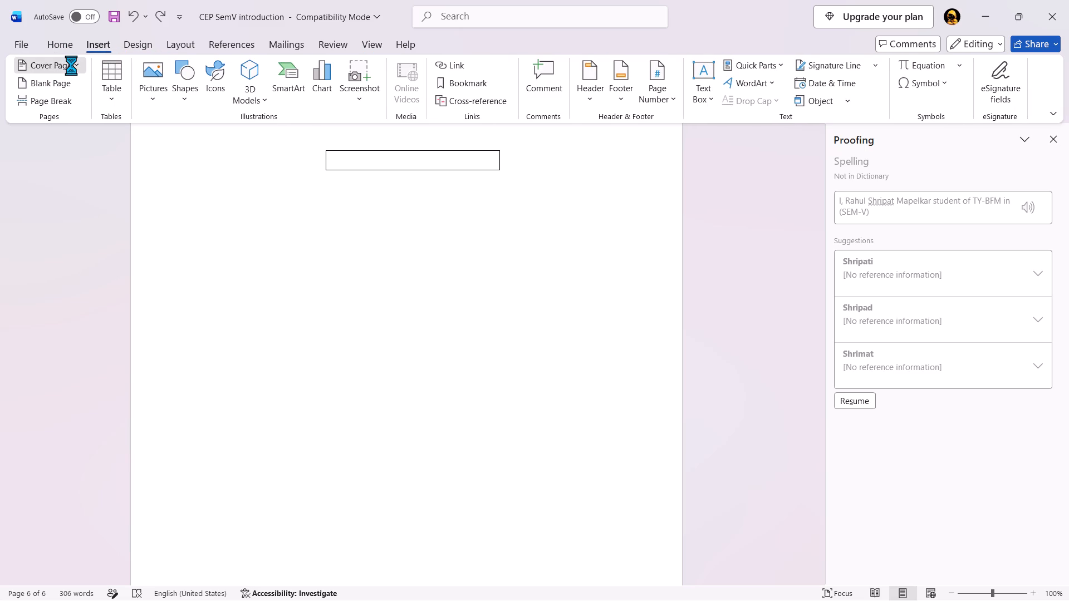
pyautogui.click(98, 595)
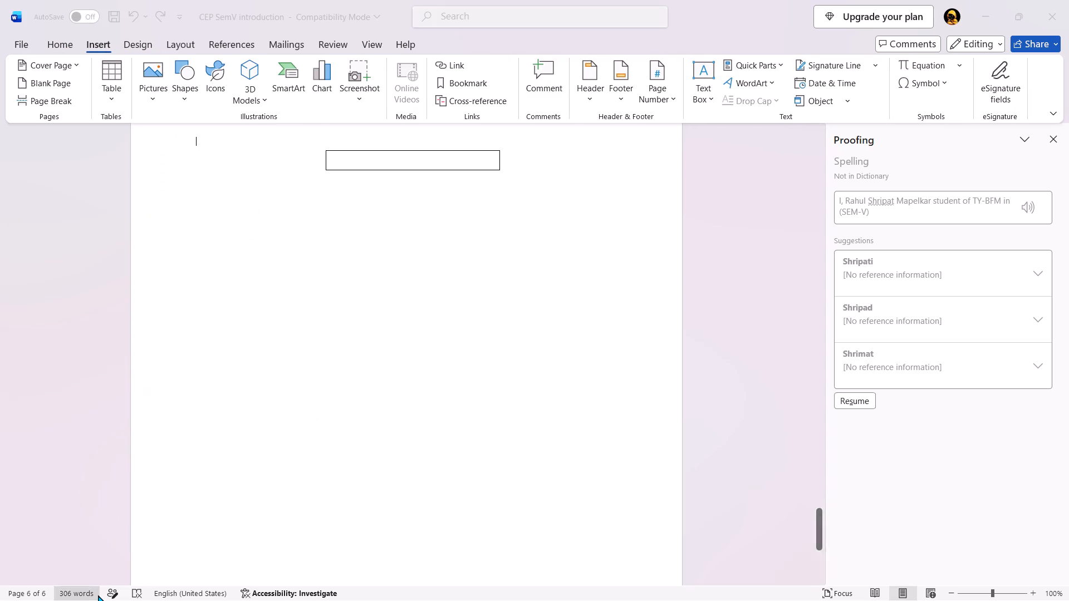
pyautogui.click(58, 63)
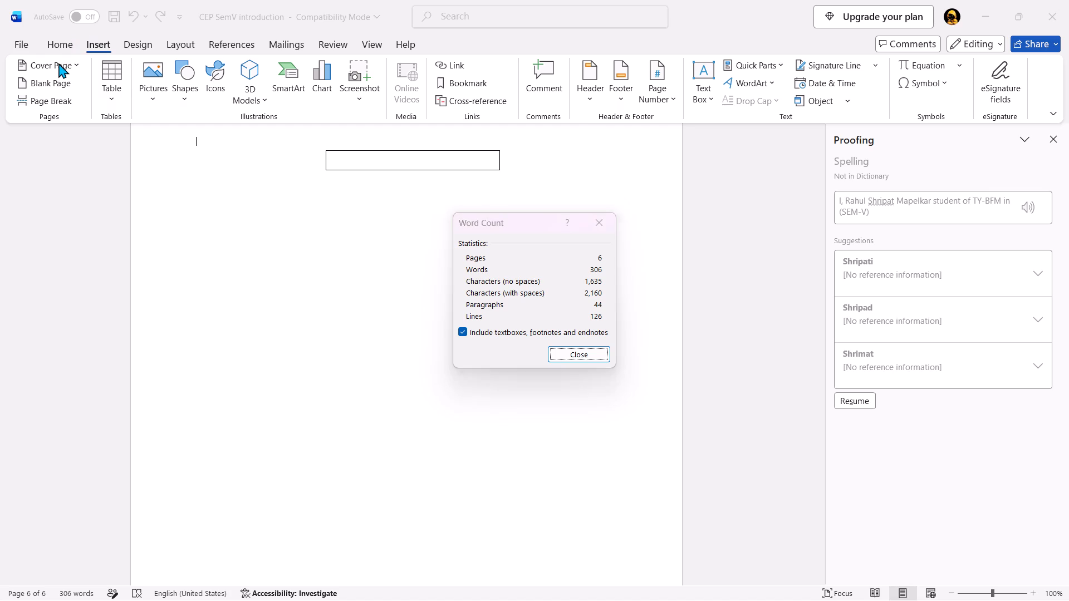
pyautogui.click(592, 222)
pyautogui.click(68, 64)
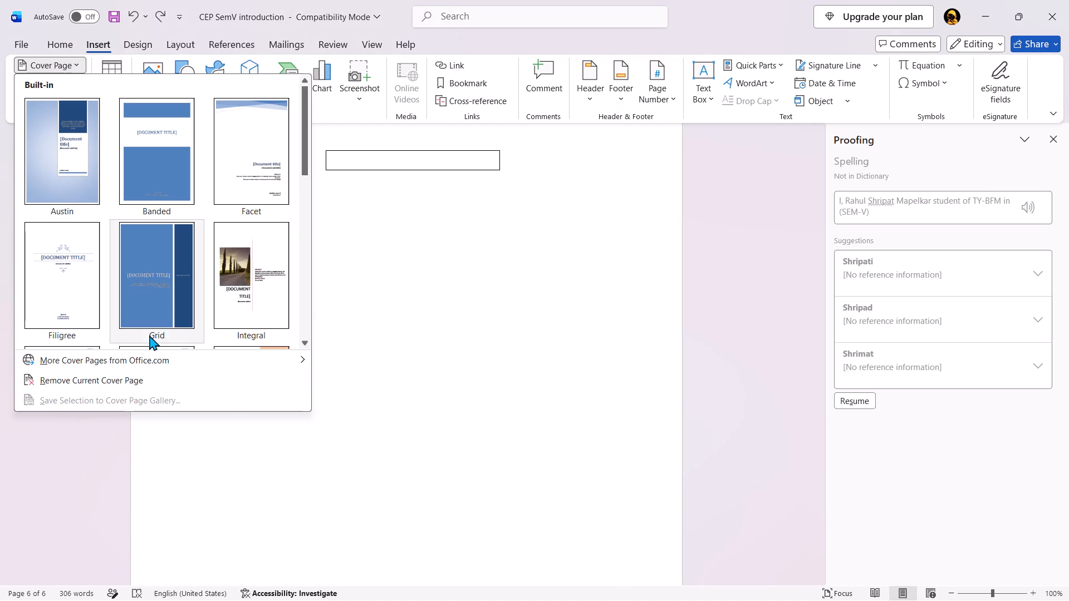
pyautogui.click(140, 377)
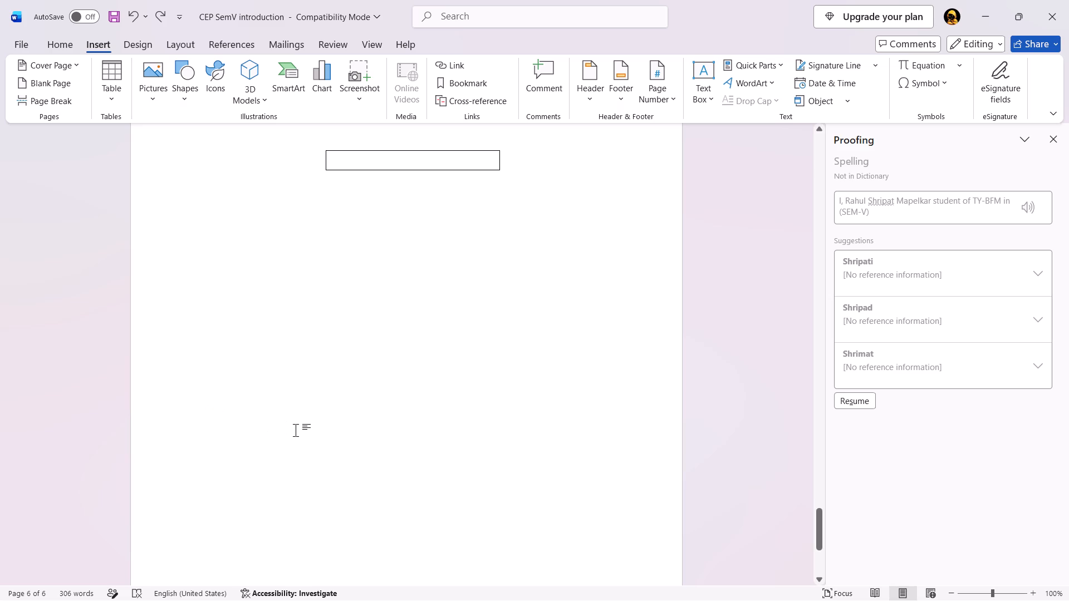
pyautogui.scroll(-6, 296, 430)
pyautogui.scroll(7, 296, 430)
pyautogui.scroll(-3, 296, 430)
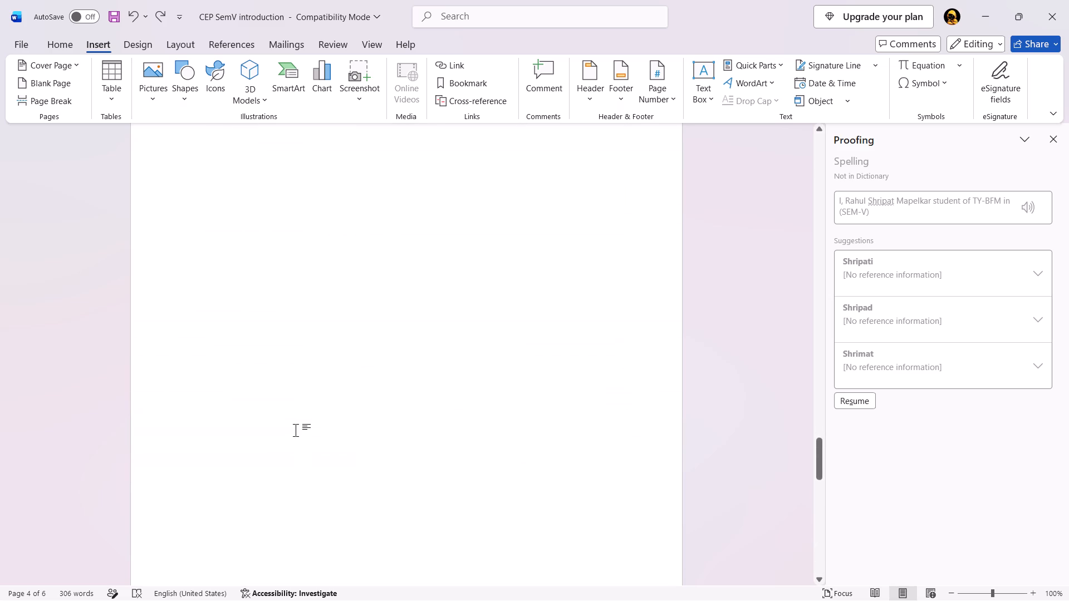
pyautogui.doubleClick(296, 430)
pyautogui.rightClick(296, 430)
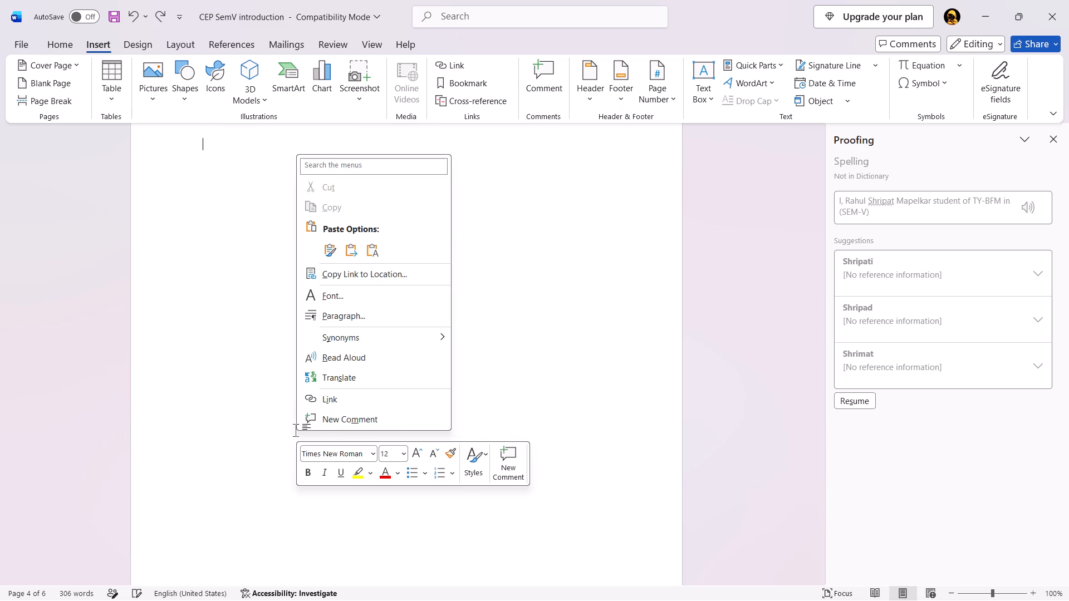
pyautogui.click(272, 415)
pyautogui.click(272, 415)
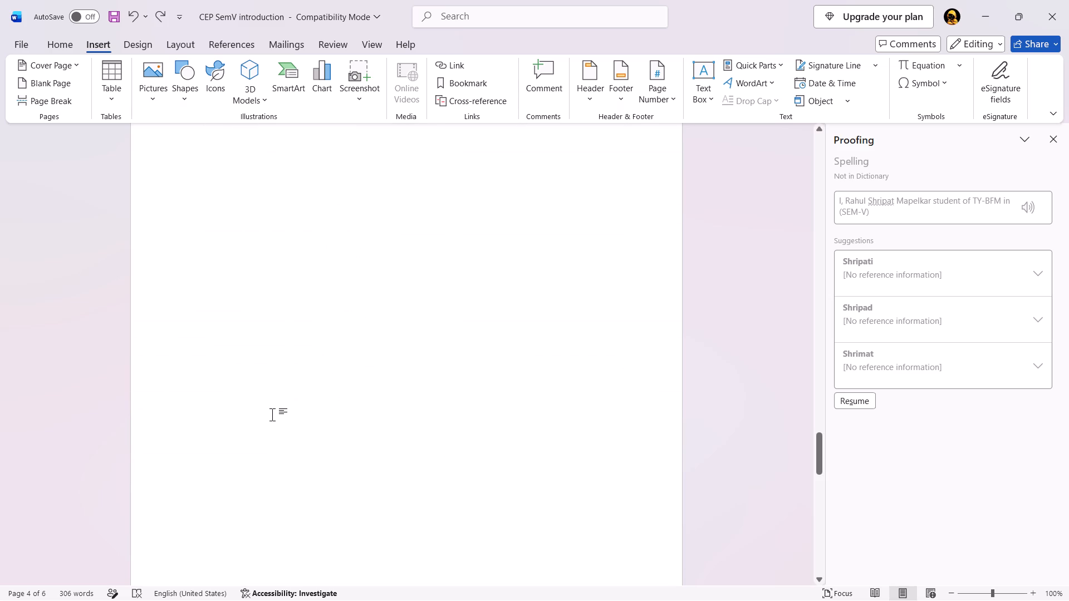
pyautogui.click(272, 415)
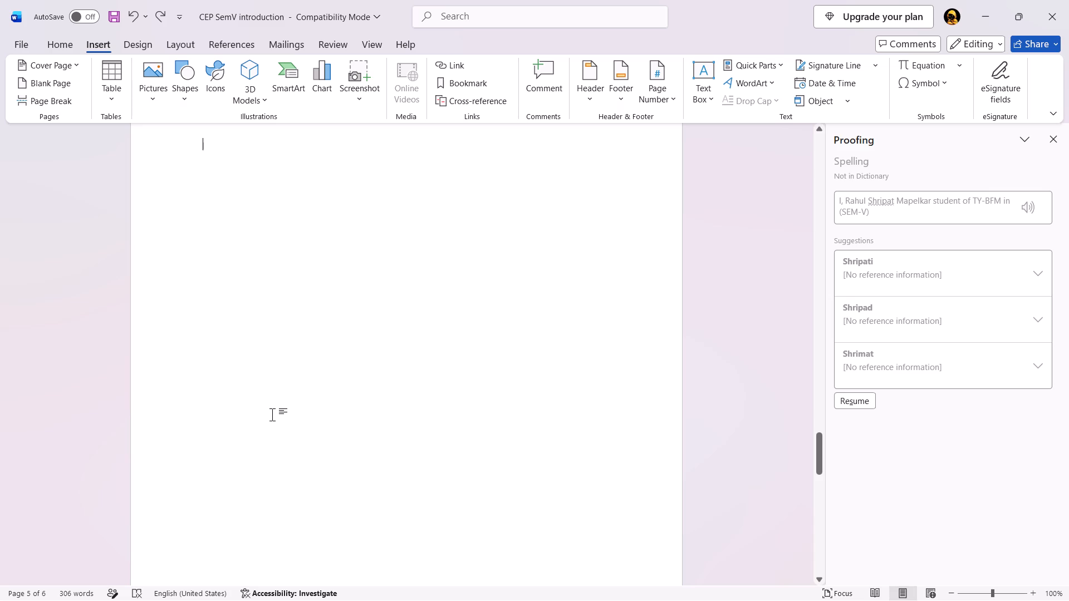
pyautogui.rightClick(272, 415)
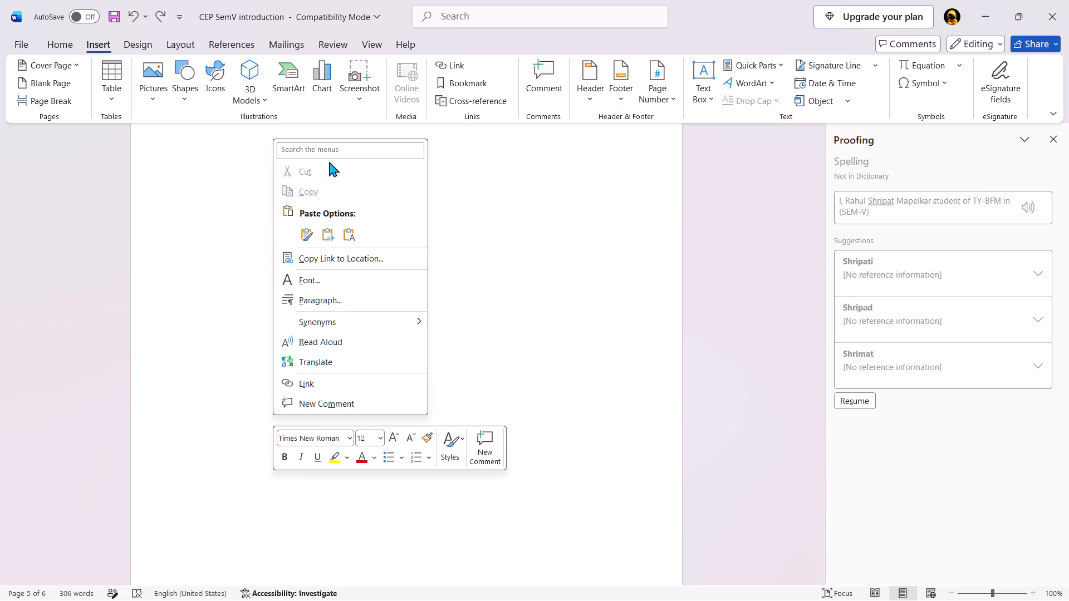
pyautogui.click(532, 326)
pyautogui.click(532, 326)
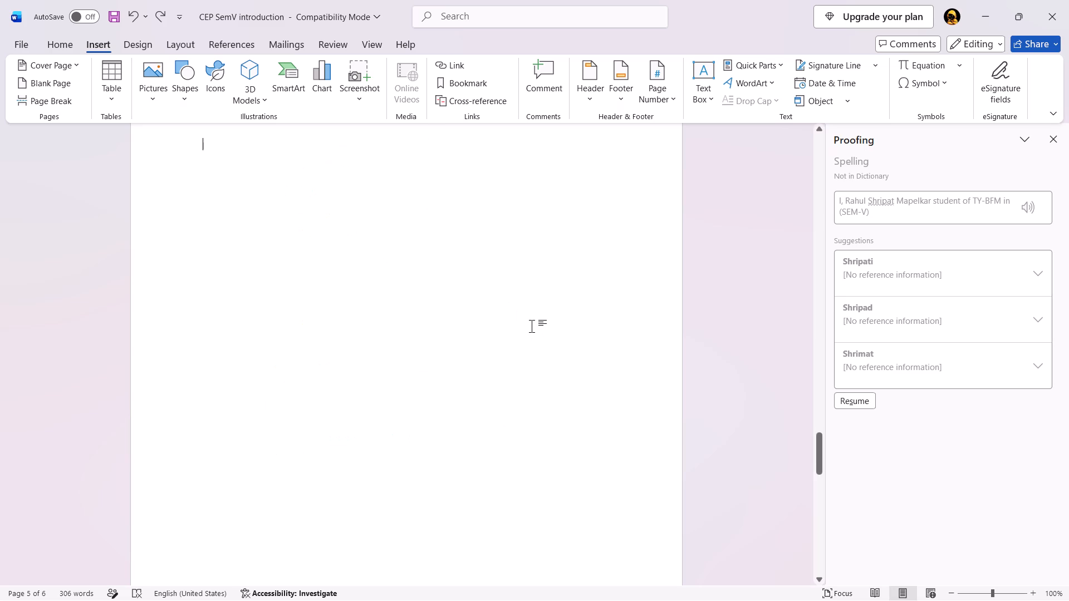
# Close the Proofing pane.
pyautogui.click(1044, 143)
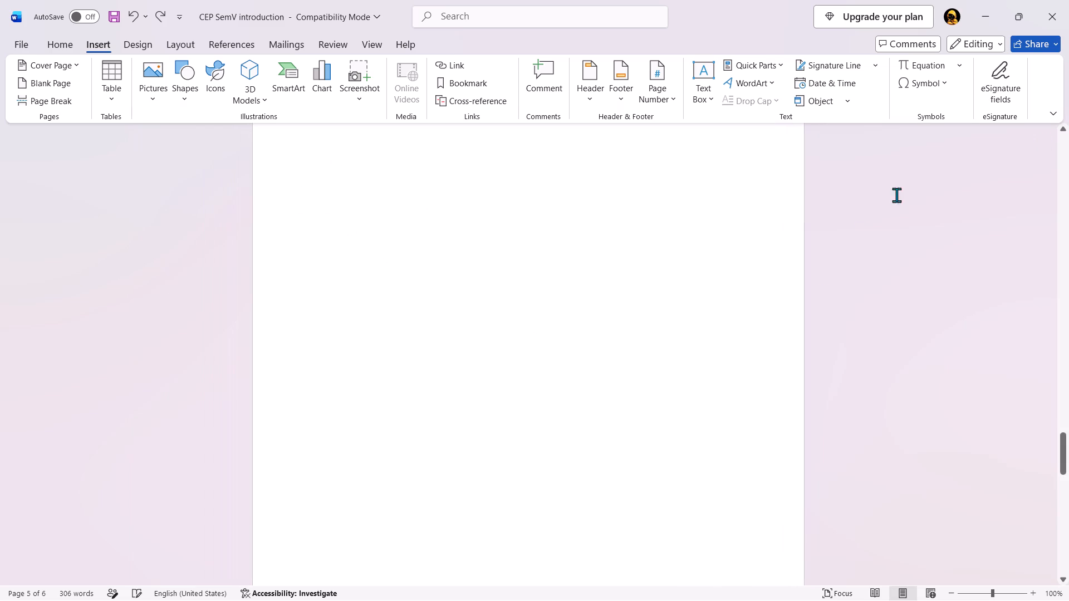
# Check the pages from the blank page 5 back to the CERTIFICATE page, including the INDEX page.
pyautogui.scroll(8, 826, 274)
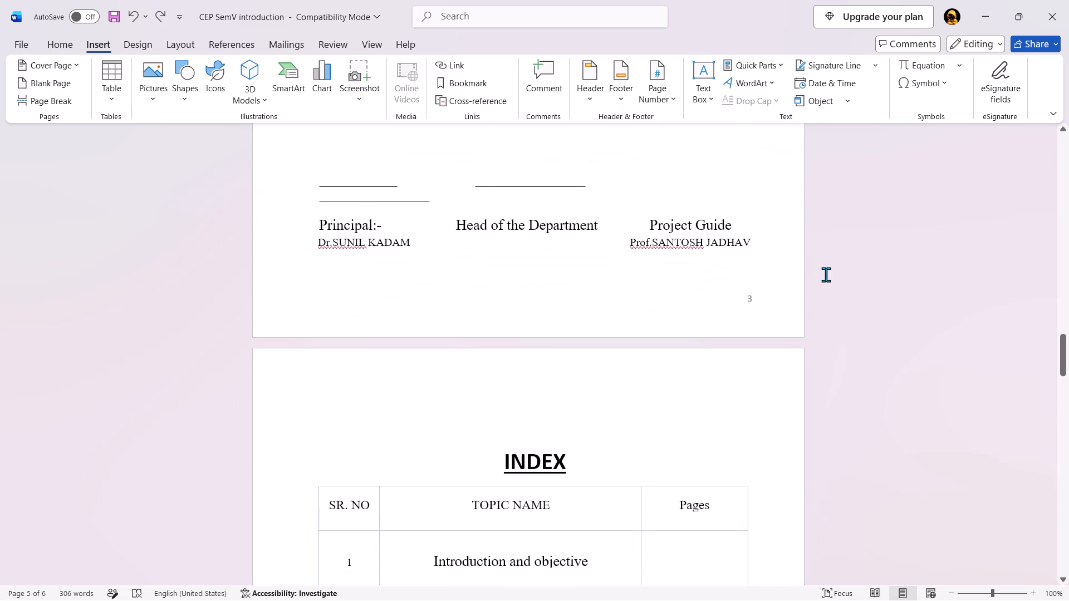
pyautogui.scroll(3, 826, 274)
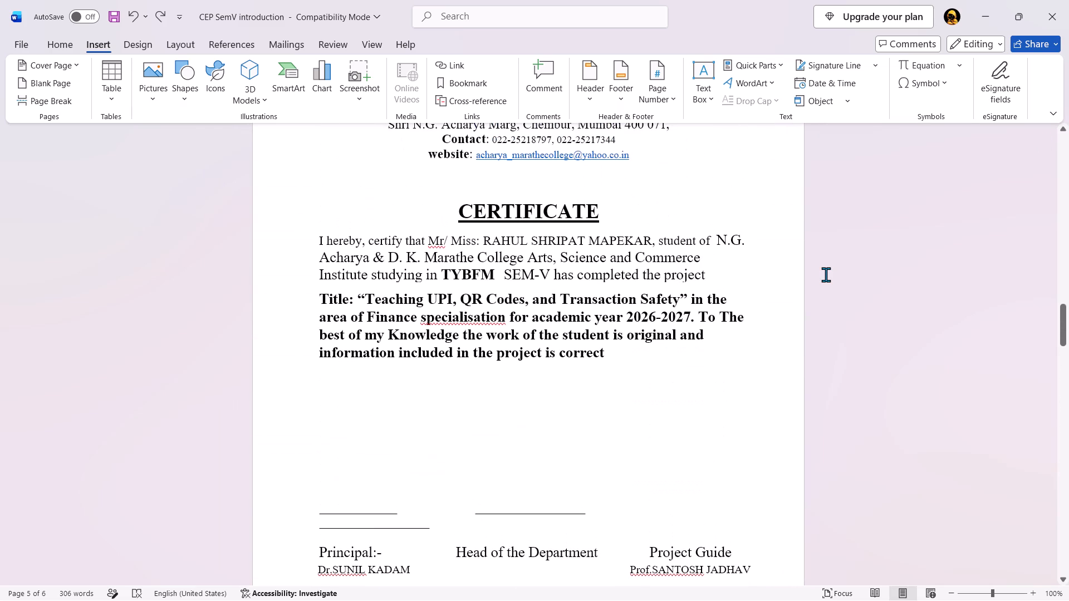
pyautogui.scroll(1, 826, 274)
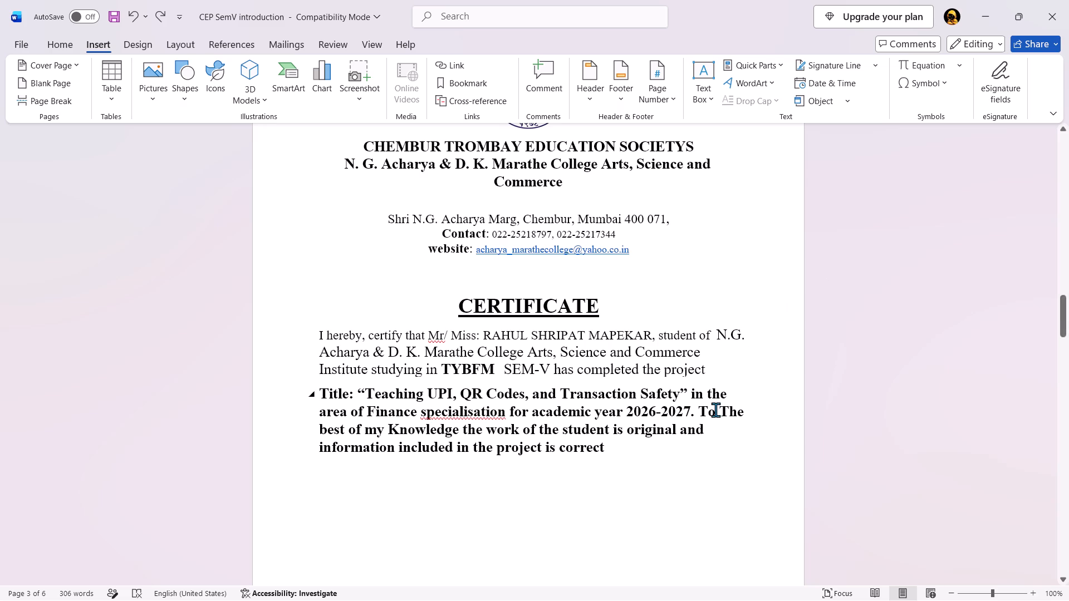
pyautogui.scroll(-14, 715, 410)
pyautogui.scroll(10, 715, 410)
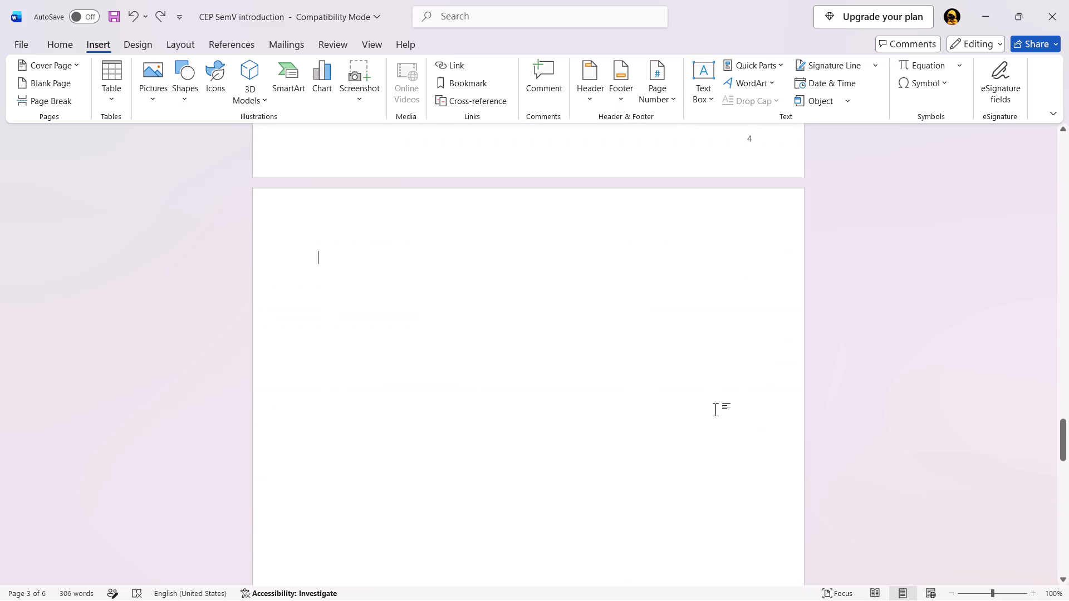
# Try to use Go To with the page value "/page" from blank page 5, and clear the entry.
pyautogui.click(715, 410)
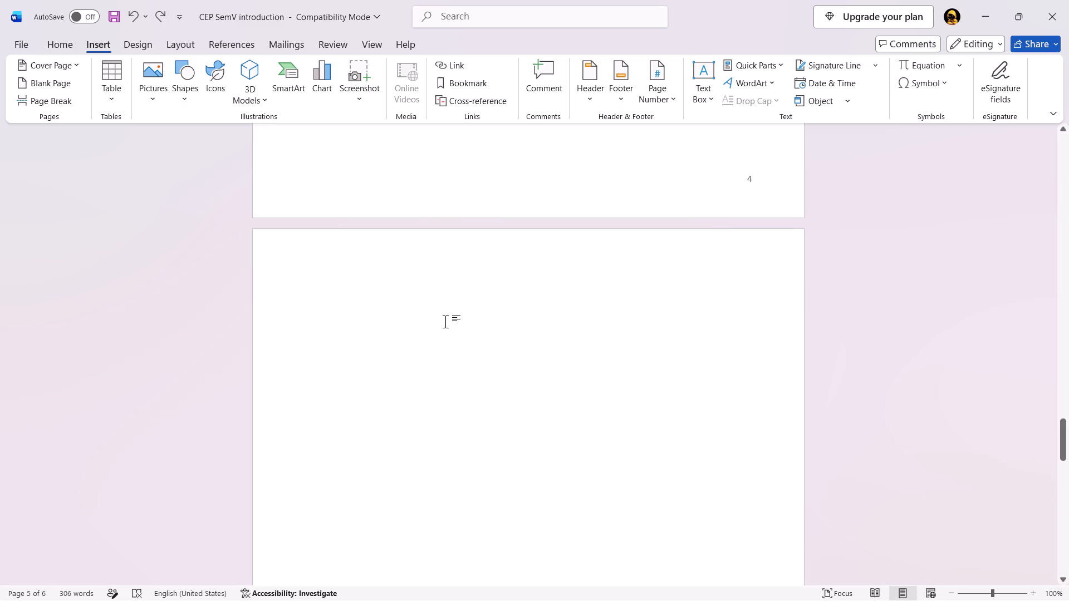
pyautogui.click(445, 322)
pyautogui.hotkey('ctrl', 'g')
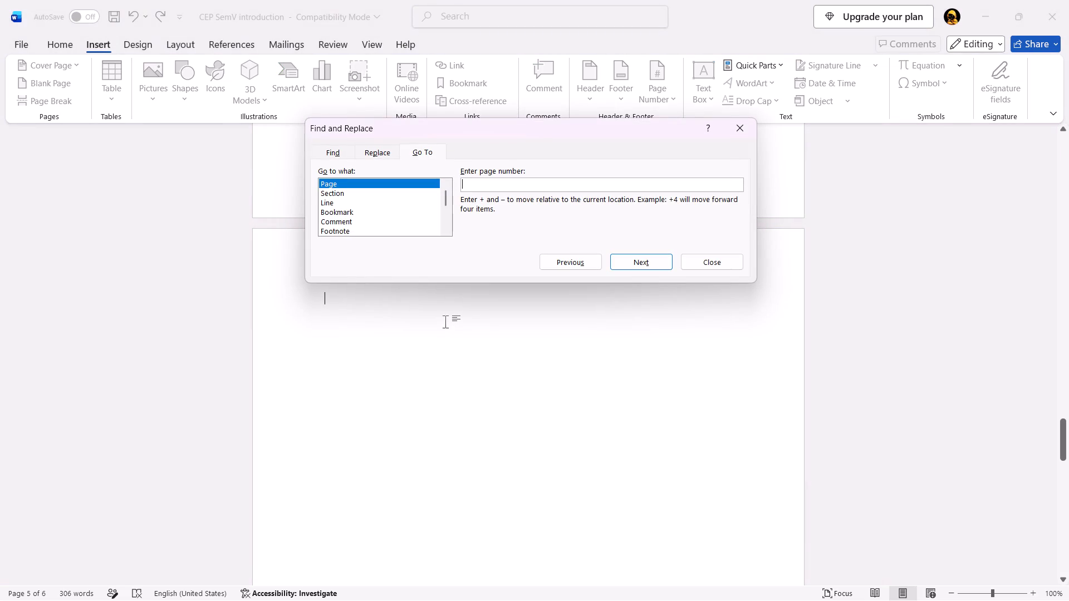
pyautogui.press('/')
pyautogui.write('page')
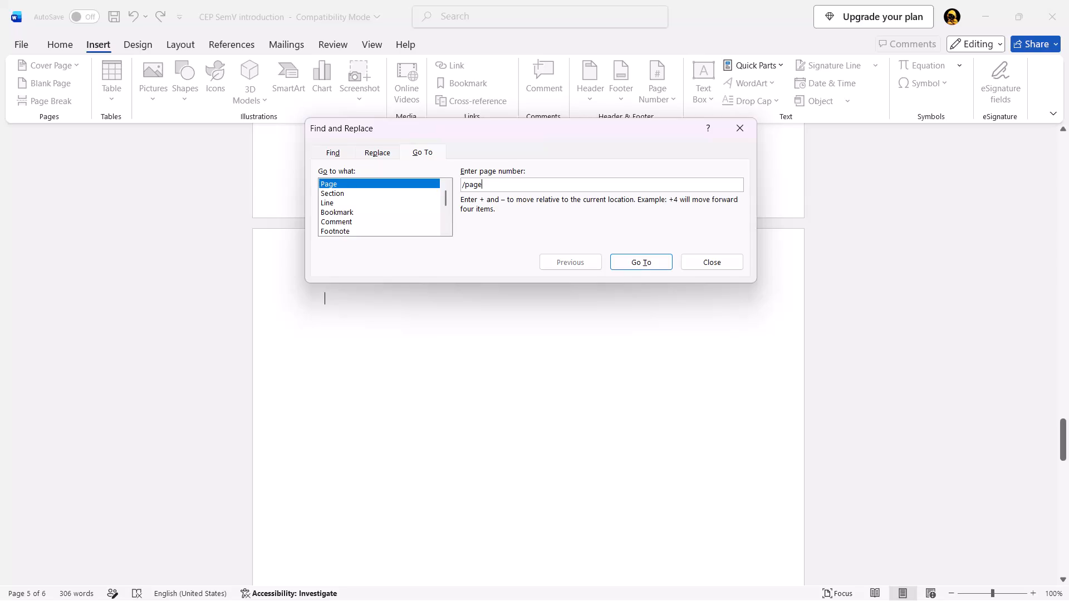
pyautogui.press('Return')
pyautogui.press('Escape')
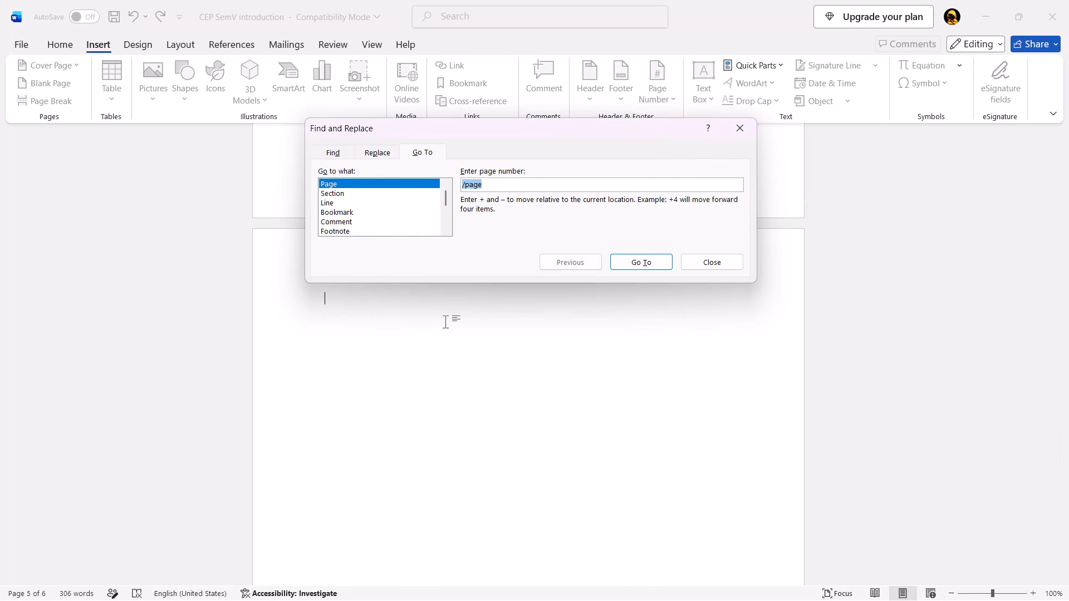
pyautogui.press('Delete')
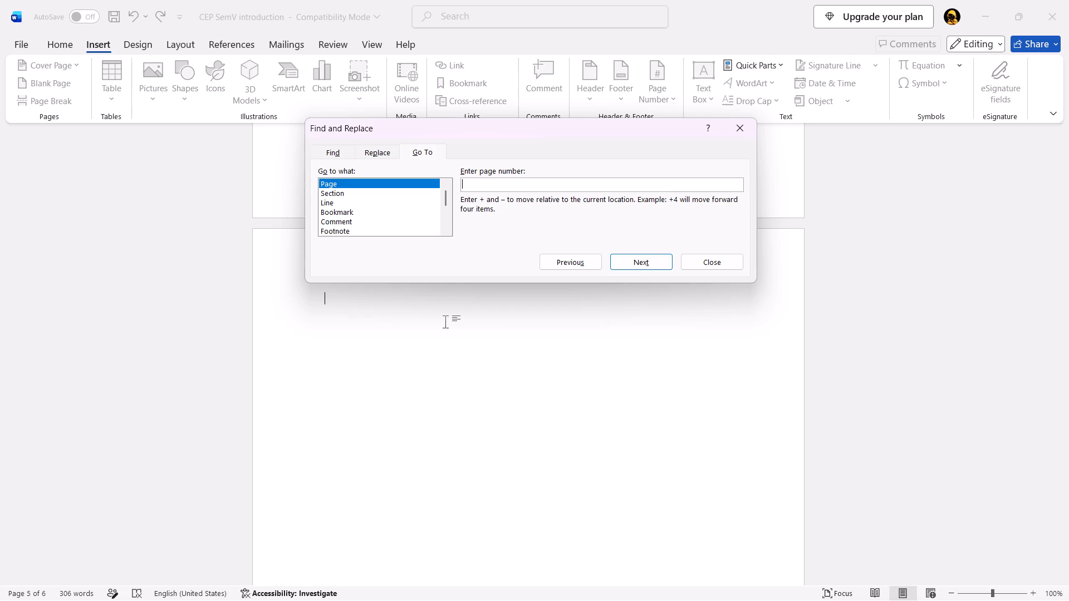
# Use Go To to move to the next page, page 6.
pyautogui.click(413, 183)
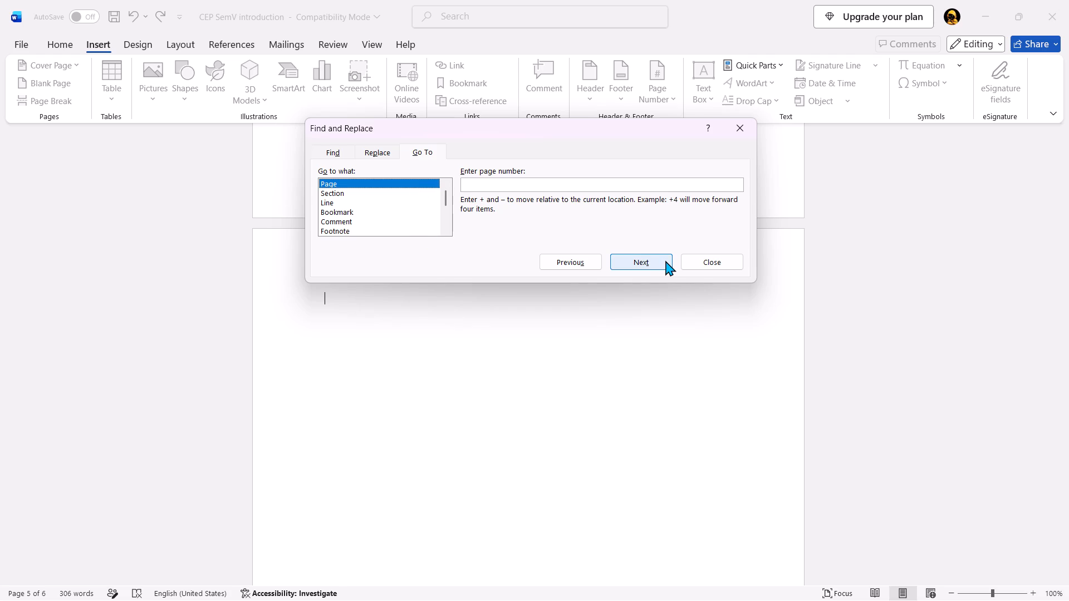
pyautogui.click(665, 260)
pyautogui.click(665, 260)
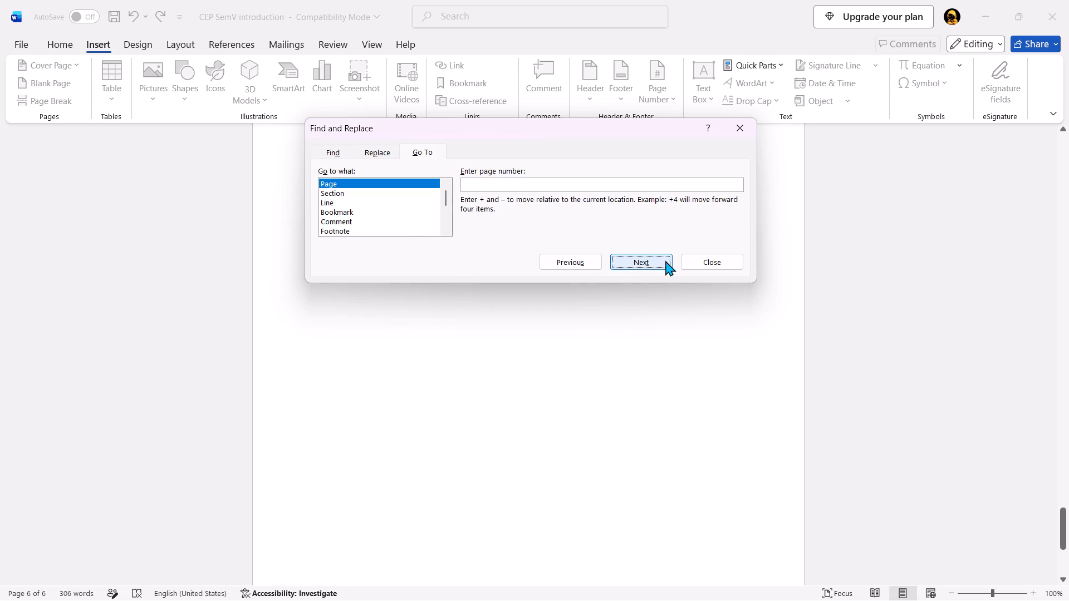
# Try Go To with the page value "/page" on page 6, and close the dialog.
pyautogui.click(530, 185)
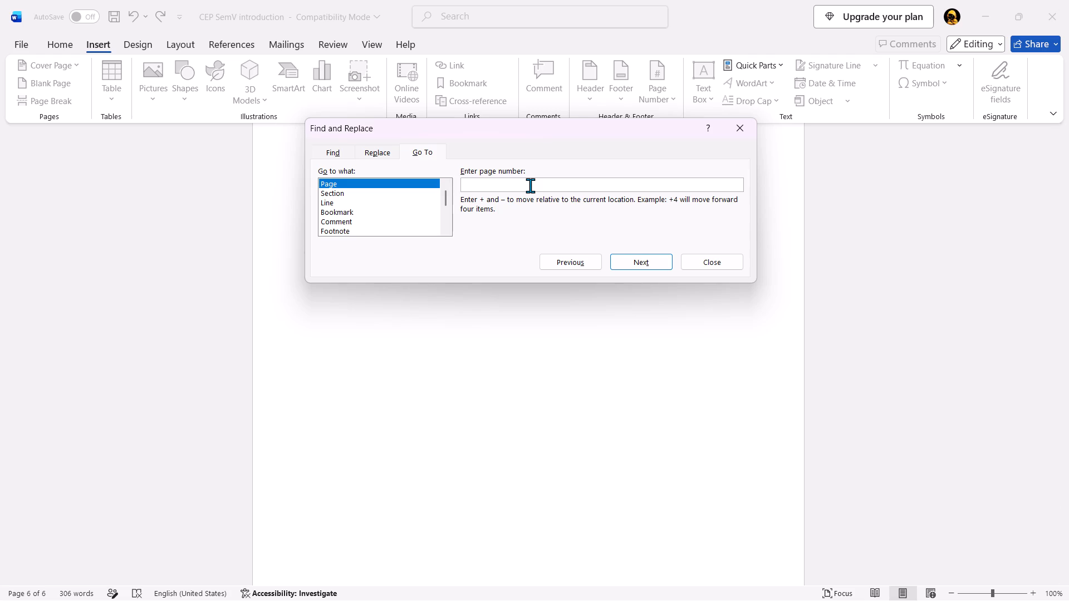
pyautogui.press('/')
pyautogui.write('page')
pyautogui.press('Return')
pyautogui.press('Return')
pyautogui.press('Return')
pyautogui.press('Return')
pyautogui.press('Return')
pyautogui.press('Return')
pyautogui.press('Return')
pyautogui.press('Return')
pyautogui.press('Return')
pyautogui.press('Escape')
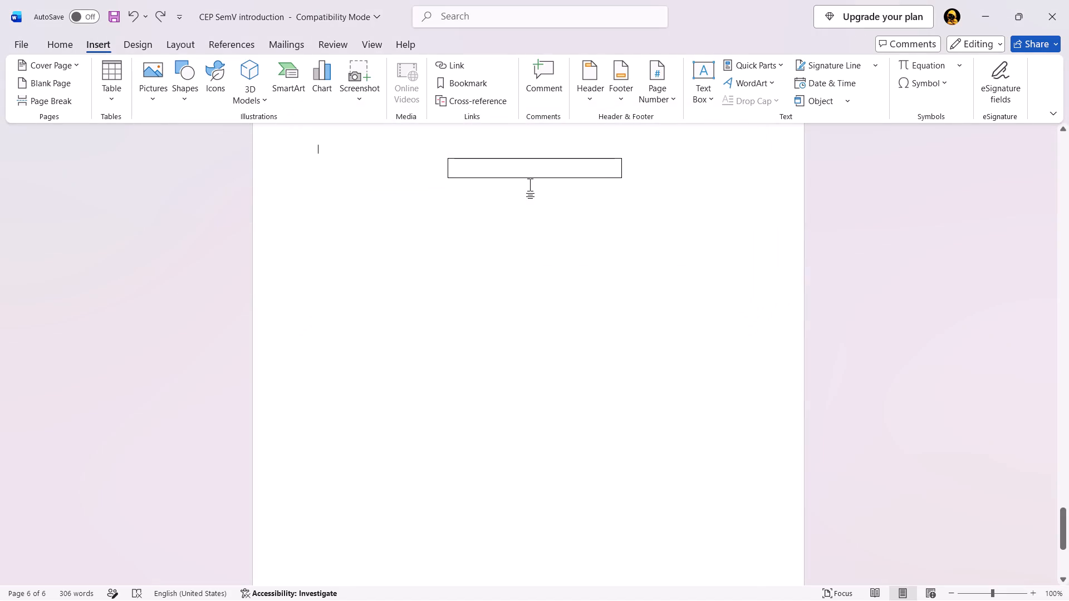
# Delete the empty text box on page 6.
pyautogui.scroll(6, 528, 275)
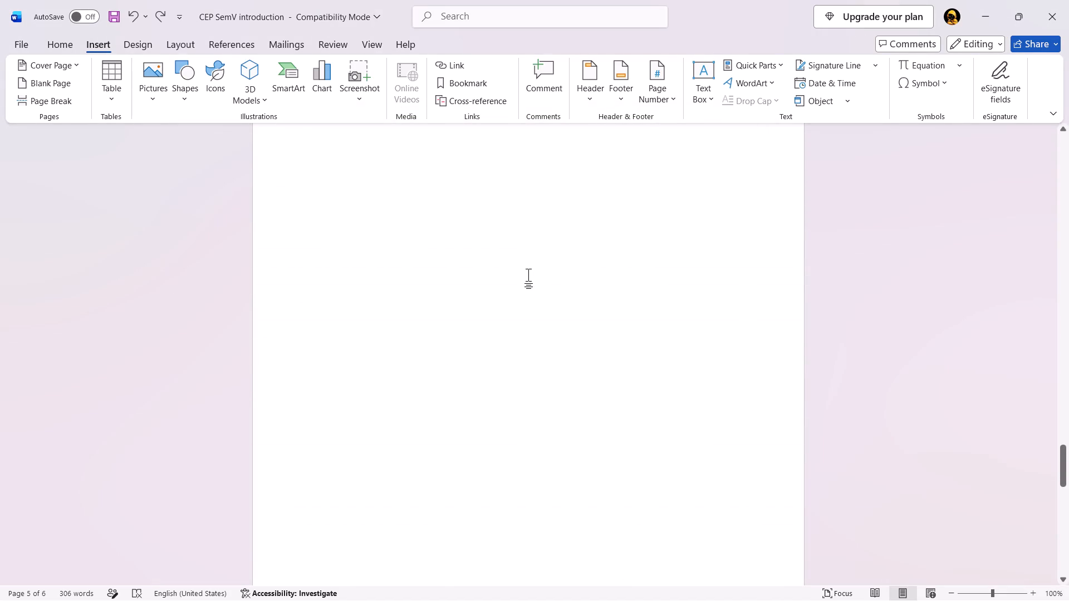
pyautogui.click(528, 275)
pyautogui.scroll(-4, 528, 275)
pyautogui.click(526, 337)
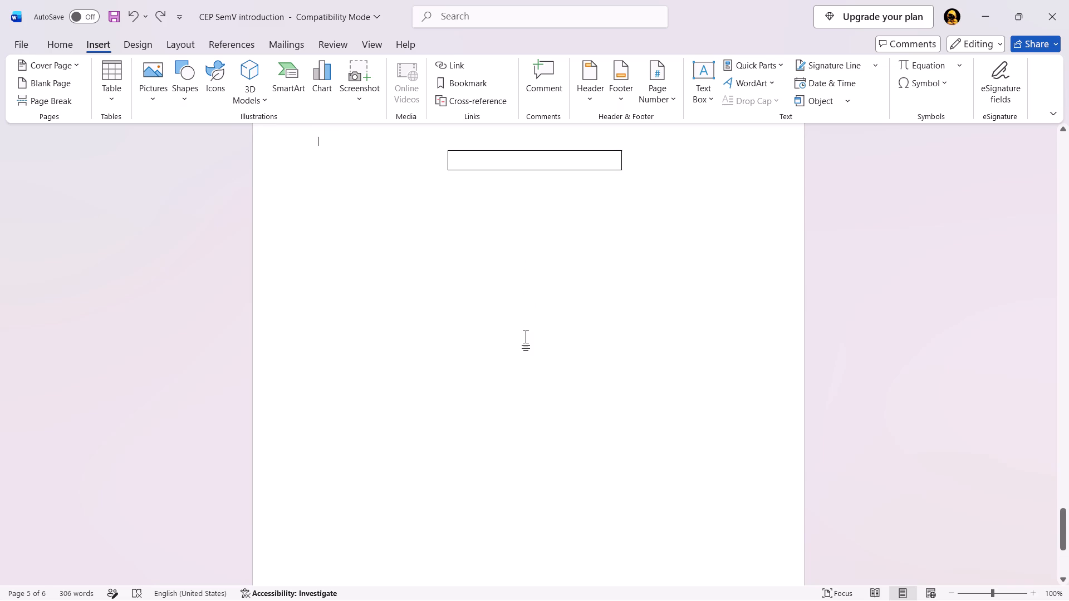
pyautogui.press('Delete')
pyautogui.tripleClick(526, 337)
pyautogui.press('Delete')
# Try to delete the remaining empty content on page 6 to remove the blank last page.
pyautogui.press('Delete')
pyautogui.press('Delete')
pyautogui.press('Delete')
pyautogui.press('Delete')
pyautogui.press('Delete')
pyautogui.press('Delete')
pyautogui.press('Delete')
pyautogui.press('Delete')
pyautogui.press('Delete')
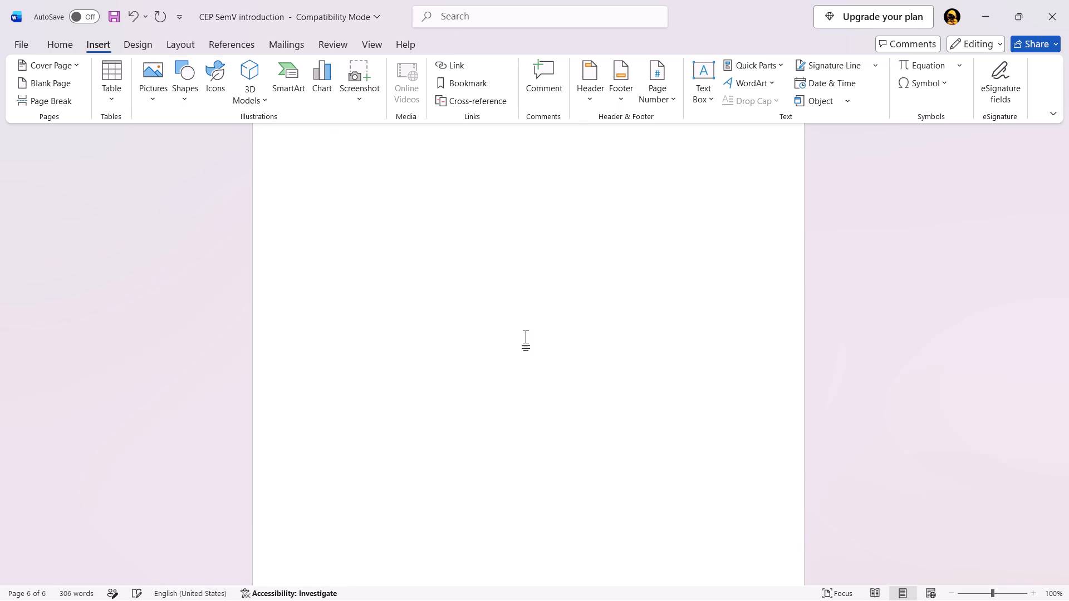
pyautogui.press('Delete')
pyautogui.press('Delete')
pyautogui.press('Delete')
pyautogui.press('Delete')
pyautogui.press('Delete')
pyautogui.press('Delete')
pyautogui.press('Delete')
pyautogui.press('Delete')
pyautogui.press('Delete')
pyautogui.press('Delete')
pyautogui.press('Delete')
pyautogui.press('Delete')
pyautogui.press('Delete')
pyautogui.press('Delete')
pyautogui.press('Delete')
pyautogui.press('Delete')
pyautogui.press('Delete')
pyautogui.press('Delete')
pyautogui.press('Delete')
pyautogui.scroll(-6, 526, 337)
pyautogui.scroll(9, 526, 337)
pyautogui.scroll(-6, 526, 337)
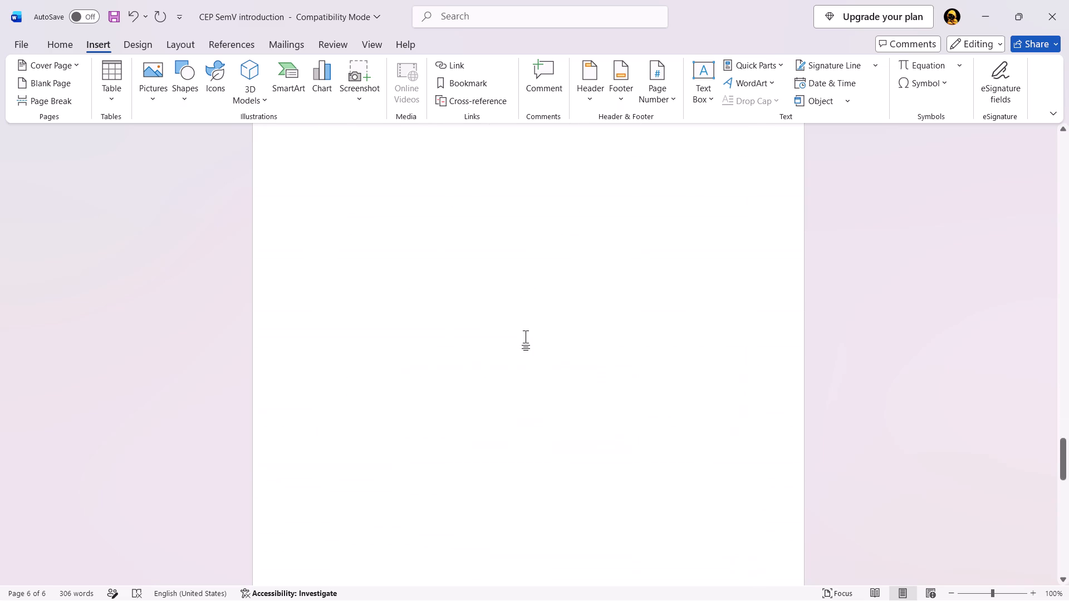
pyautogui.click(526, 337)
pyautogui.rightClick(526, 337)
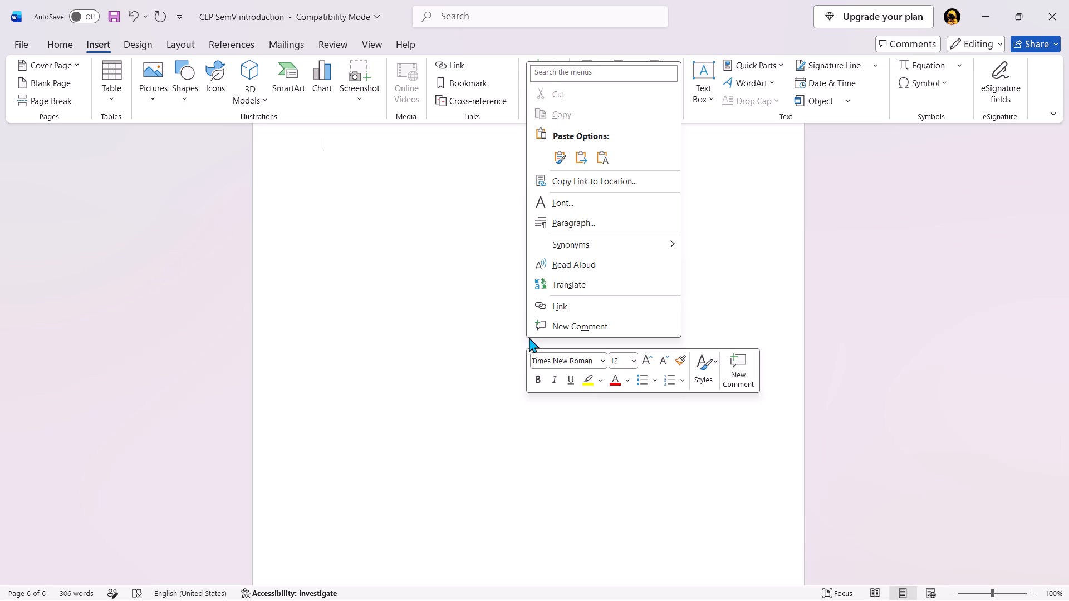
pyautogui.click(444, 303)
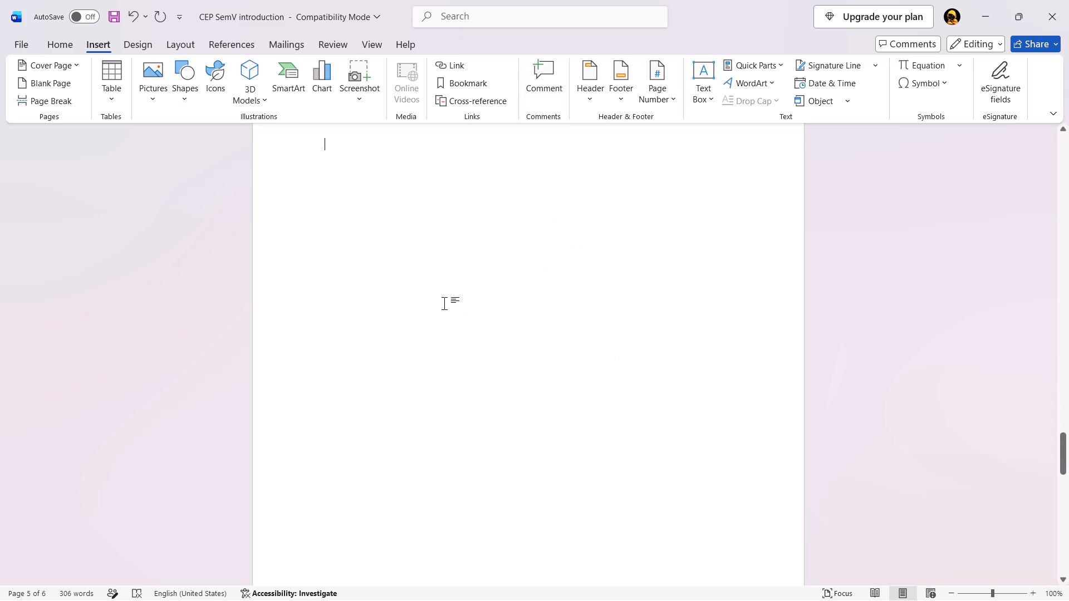
# Use Go To to move between the index page and the last page, ending on page 6, and close the dialog.
pyautogui.hotkey('ctrl', 'g')
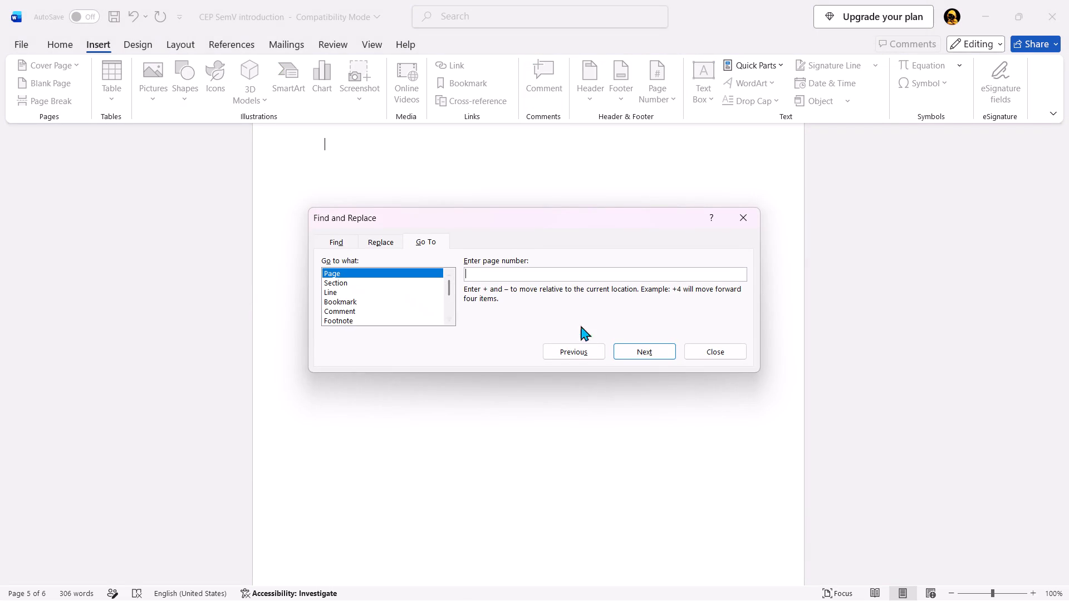
pyautogui.click(379, 268)
pyautogui.click(645, 352)
pyautogui.click(645, 352)
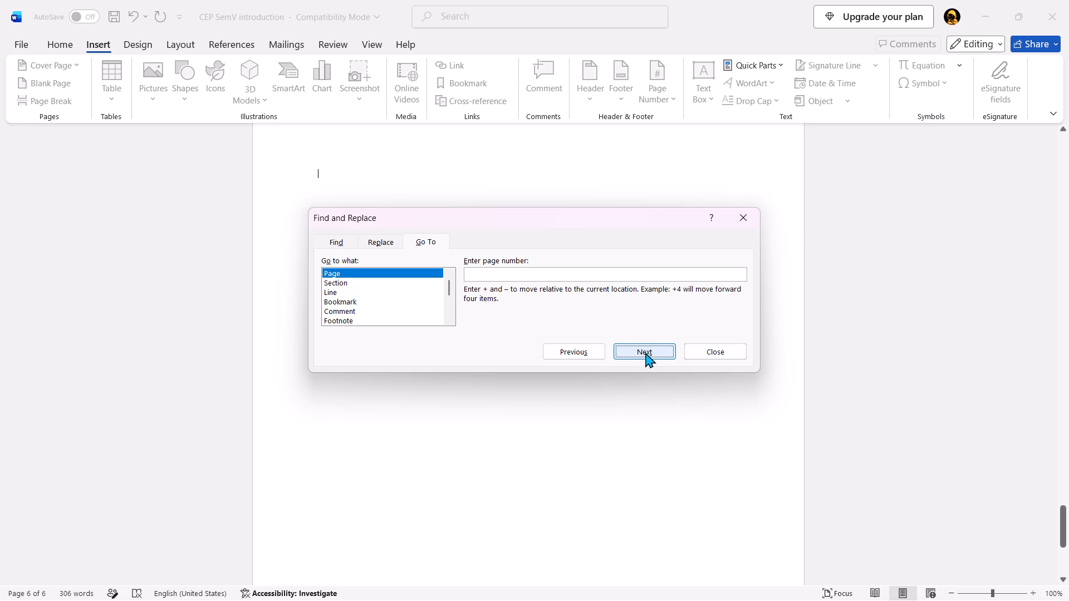
pyautogui.click(592, 355)
pyautogui.click(592, 355)
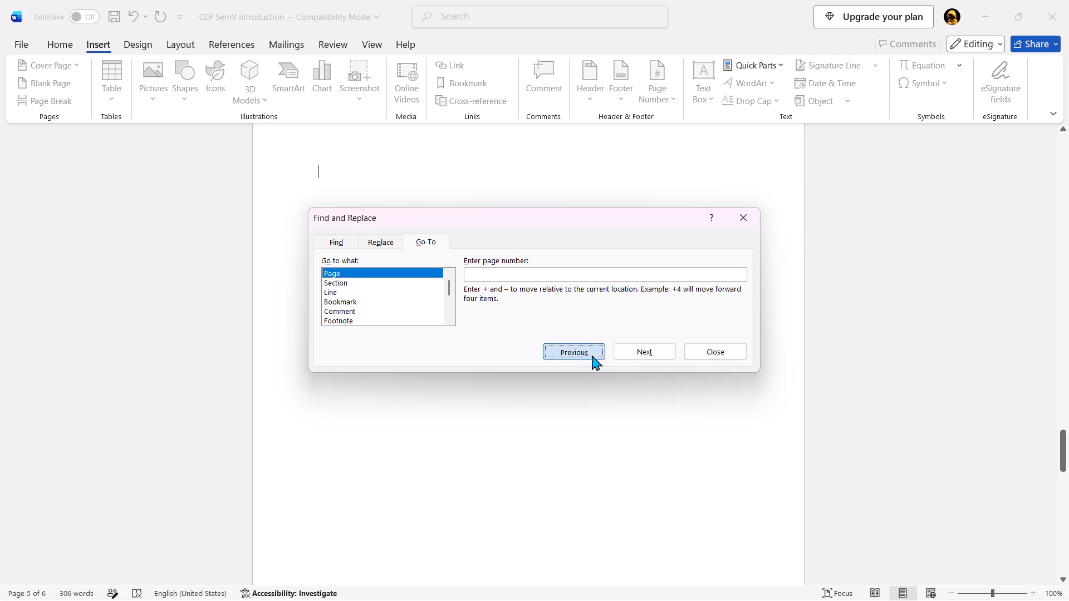
pyautogui.click(645, 353)
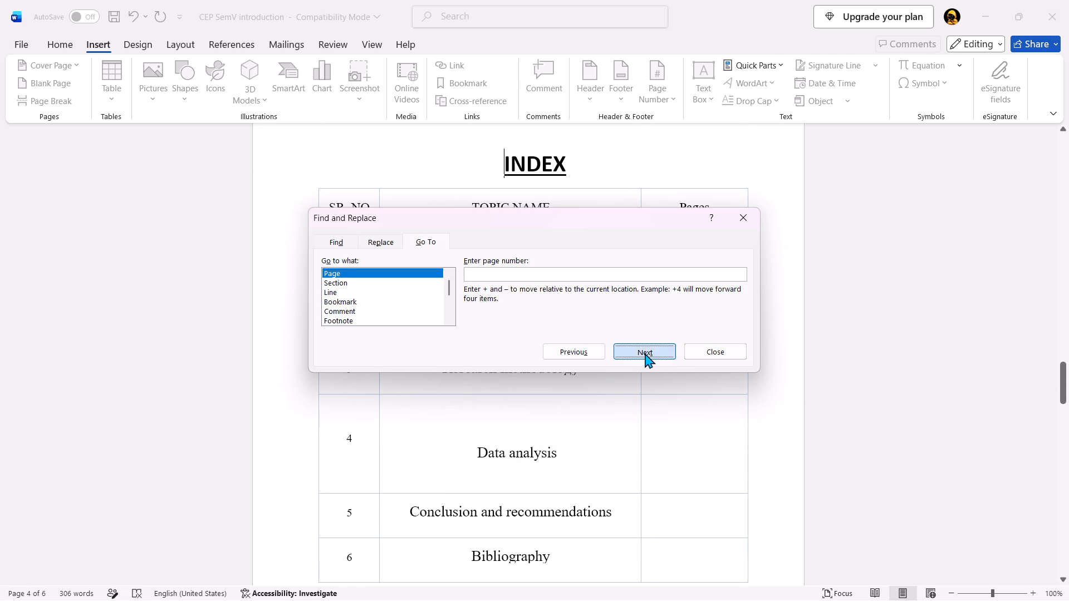
pyautogui.click(645, 353)
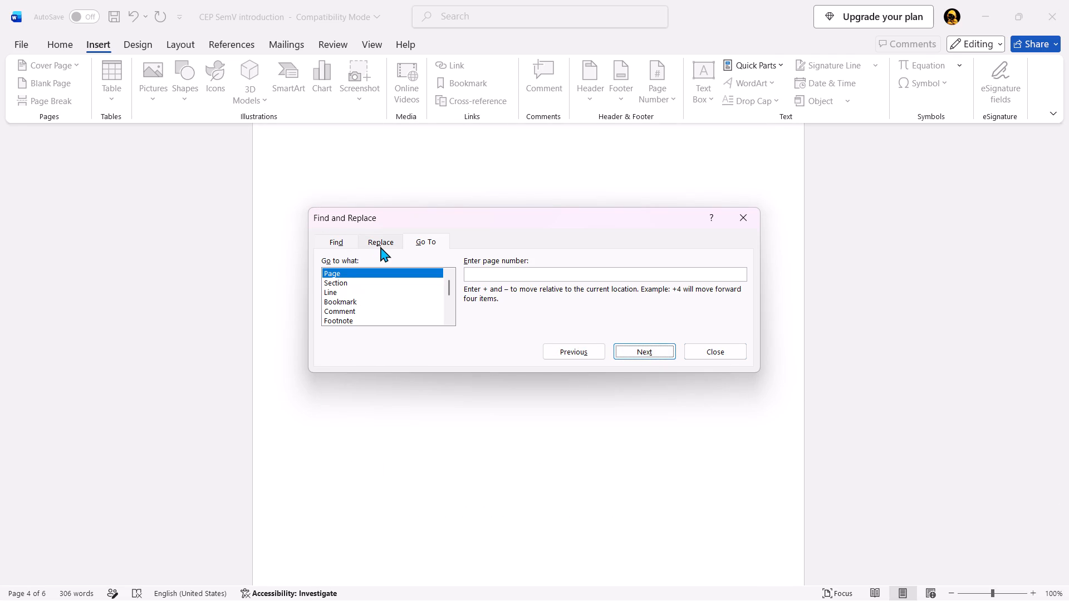
pyautogui.click(380, 246)
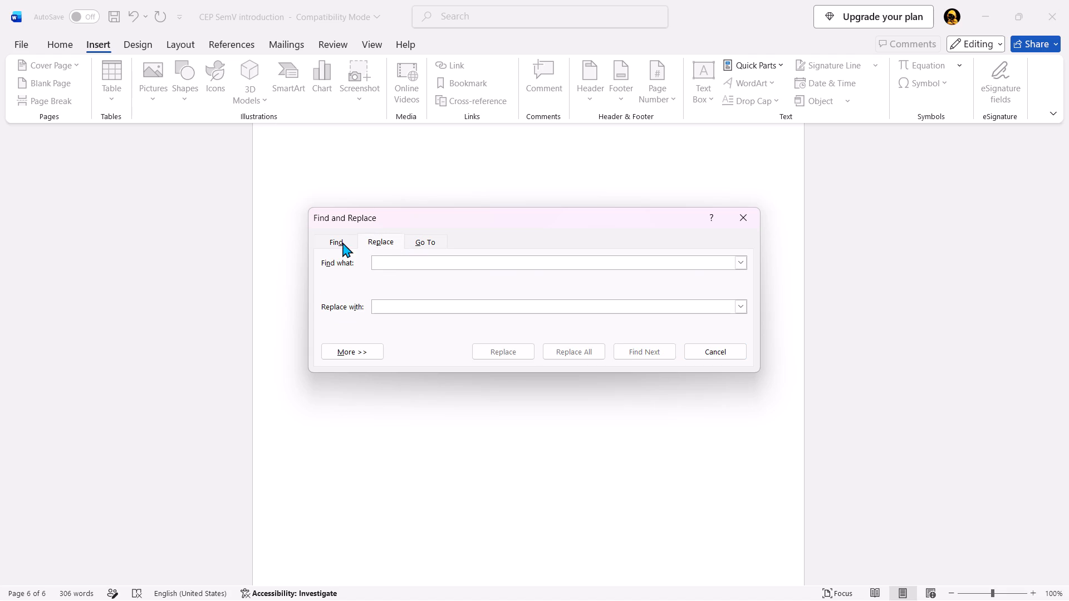
pyautogui.click(332, 239)
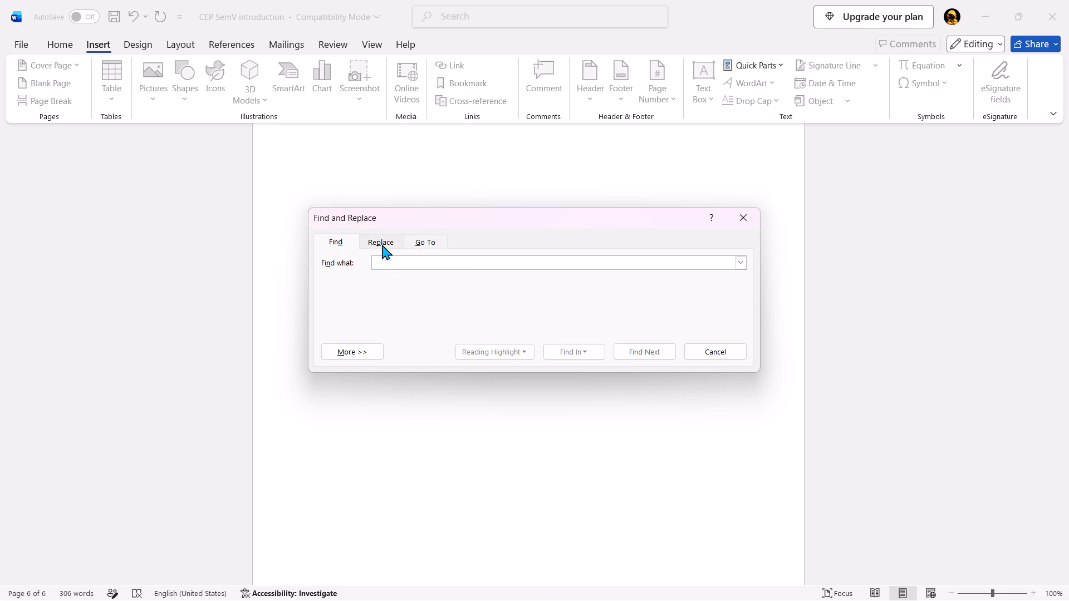
pyautogui.click(382, 244)
pyautogui.click(426, 248)
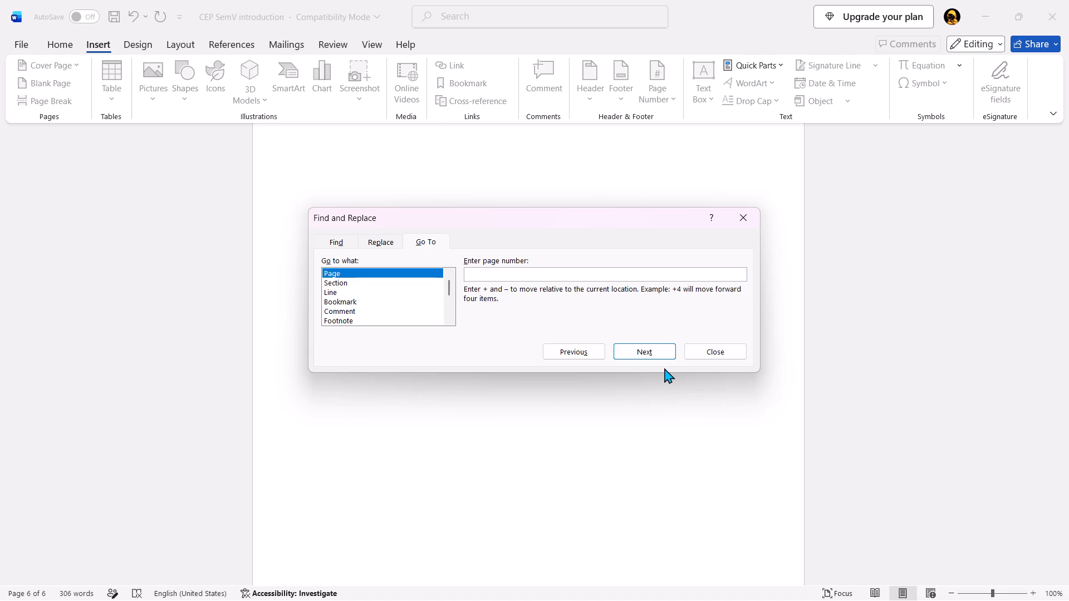
pyautogui.press('Return')
pyautogui.press('Escape')
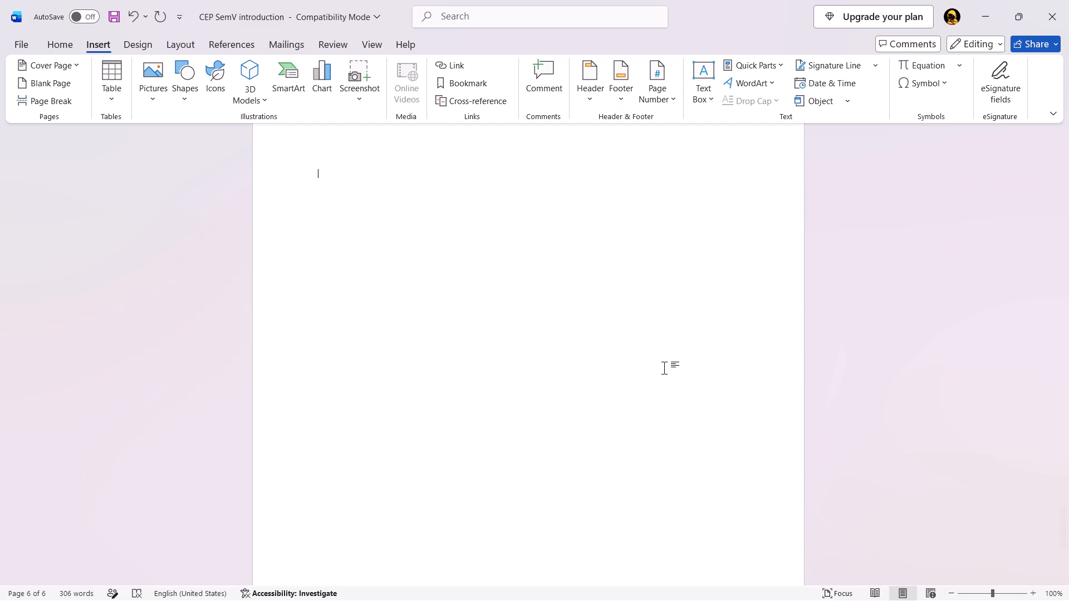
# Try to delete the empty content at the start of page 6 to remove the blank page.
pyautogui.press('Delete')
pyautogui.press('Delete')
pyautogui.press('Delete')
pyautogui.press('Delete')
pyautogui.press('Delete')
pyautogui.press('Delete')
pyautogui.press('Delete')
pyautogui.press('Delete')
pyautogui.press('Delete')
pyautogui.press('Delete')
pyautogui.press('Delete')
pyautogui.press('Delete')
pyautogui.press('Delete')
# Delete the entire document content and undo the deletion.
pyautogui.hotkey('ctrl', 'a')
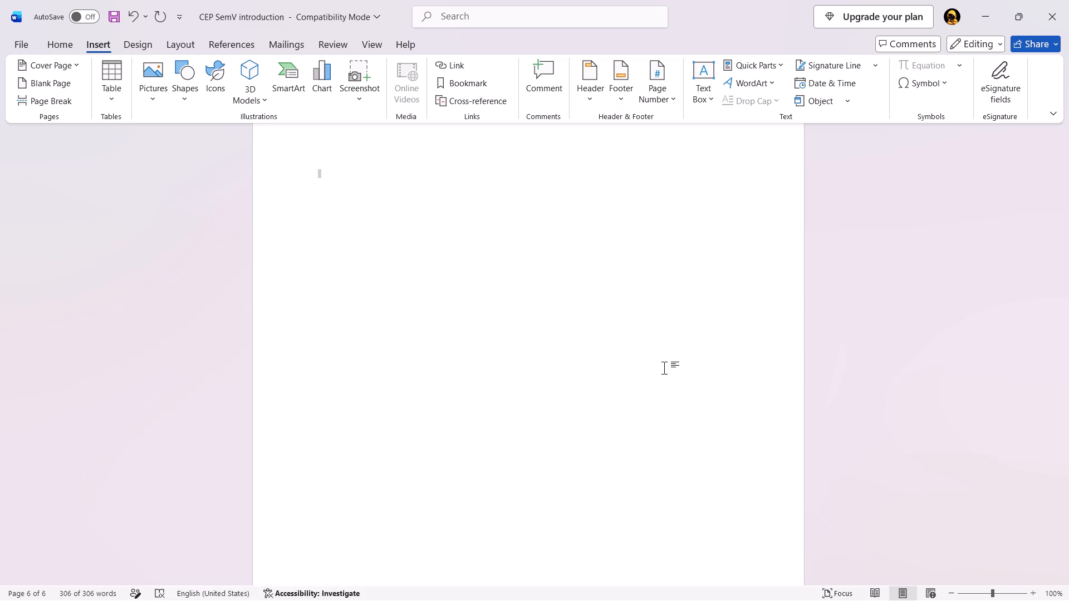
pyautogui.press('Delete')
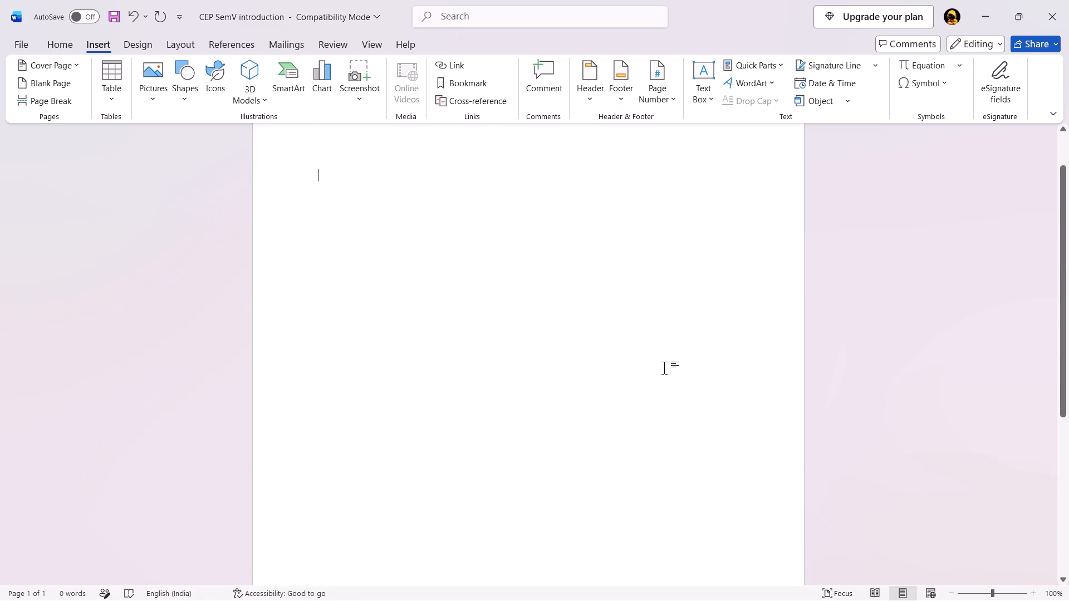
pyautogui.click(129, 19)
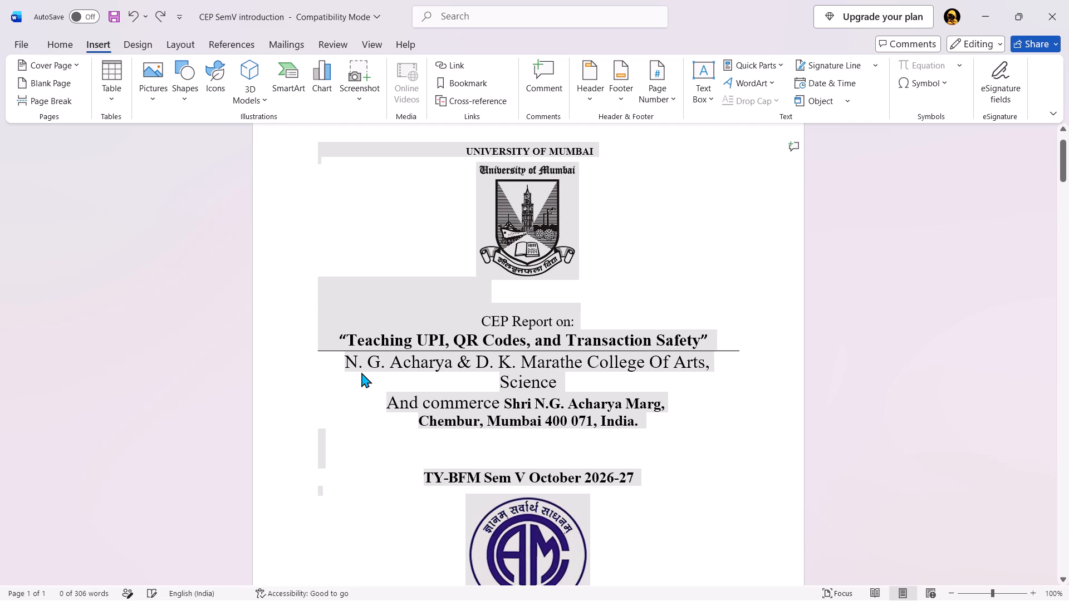
# Place the insertion point in the middle of blank page 6 and try to delete the empty content after it.
pyautogui.scroll(-11, 361, 372)
pyautogui.scroll(-20, 361, 372)
pyautogui.scroll(-4, 361, 372)
pyautogui.tripleClick(361, 372)
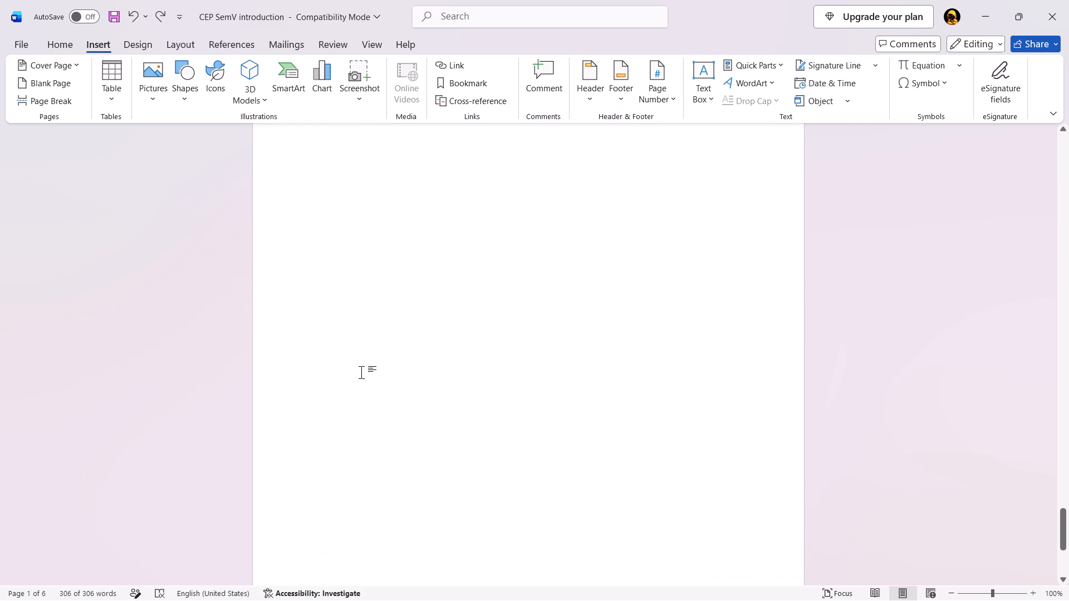
pyautogui.click(361, 372)
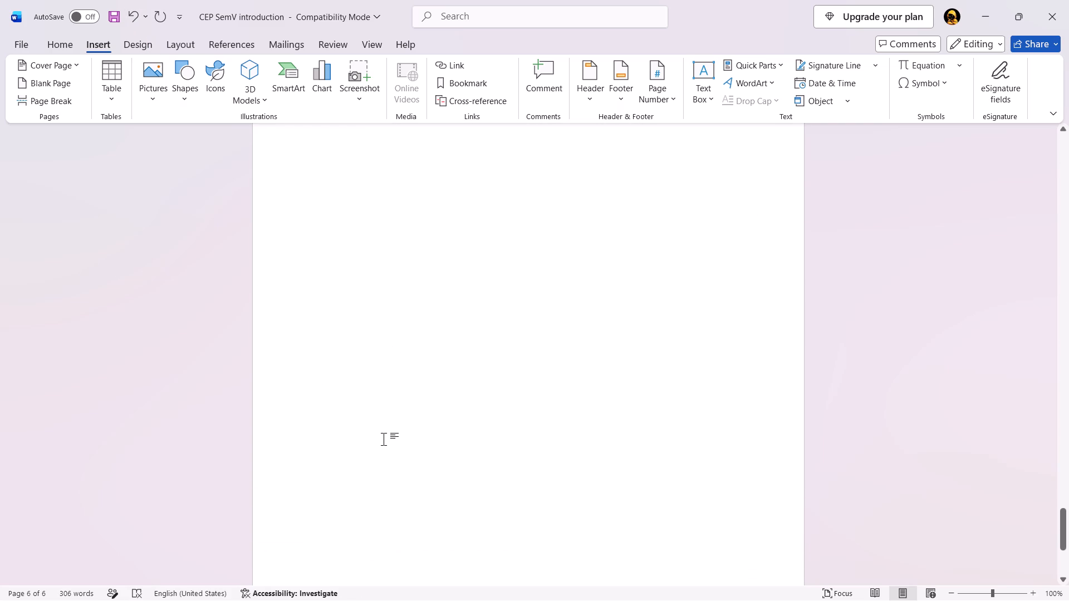
pyautogui.press('Delete')
pyautogui.press('Delete')
pyautogui.press('Delete')
pyautogui.press('Delete')
pyautogui.press('Delete')
pyautogui.press('Delete')
pyautogui.press('Delete')
pyautogui.press('Delete')
pyautogui.press('Delete')
pyautogui.press('Delete')
pyautogui.press('Delete')
pyautogui.press('Delete')
pyautogui.press('Delete')
pyautogui.press('Delete')
pyautogui.press('Delete')
pyautogui.press('Delete')
pyautogui.press('Delete')
pyautogui.press('Delete')
pyautogui.press('Delete')
pyautogui.press('Delete')
pyautogui.press('Delete')
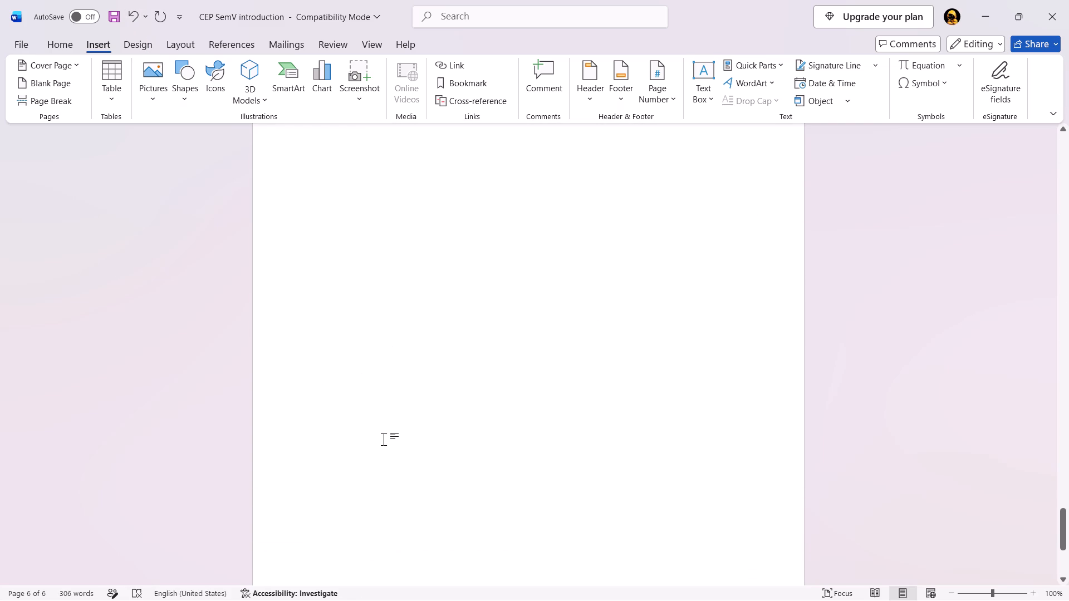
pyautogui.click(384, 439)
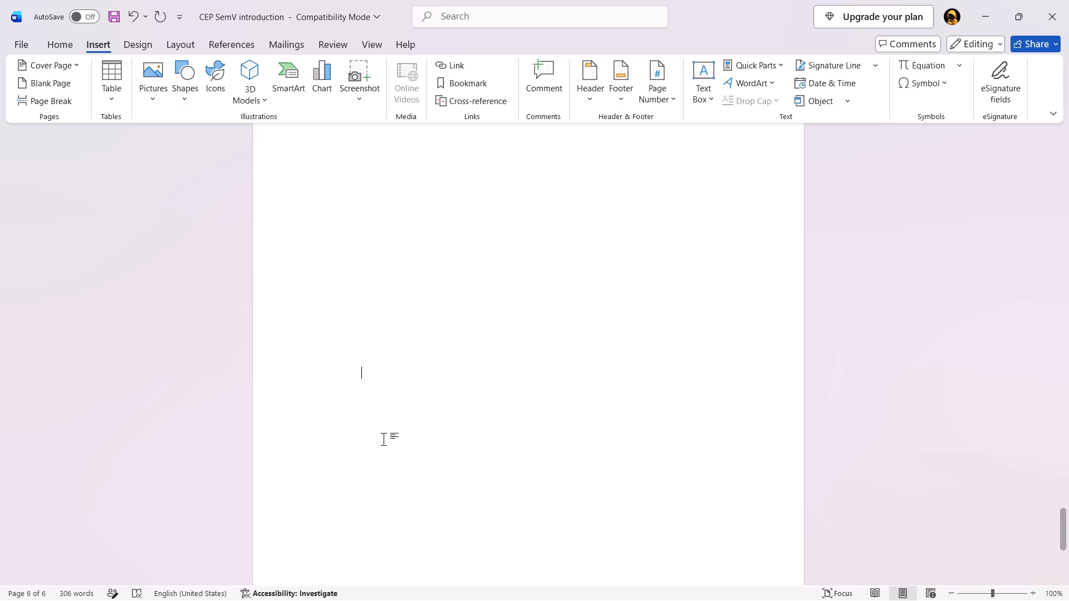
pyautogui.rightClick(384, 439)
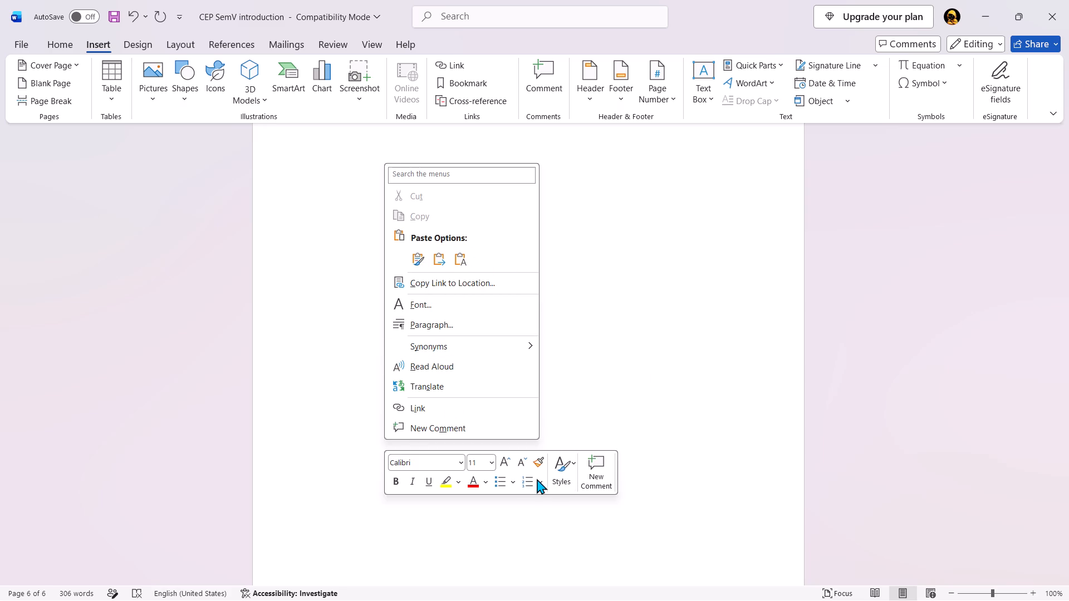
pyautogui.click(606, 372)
# Look through the document from the last page back to the cover page and return to page 6.
pyautogui.scroll(2, 304, 189)
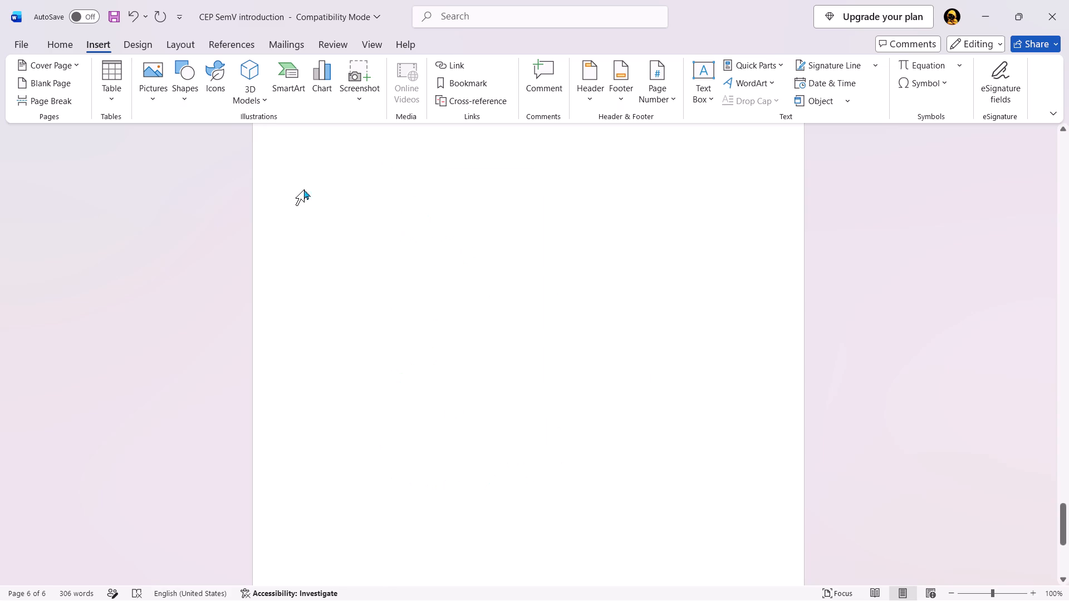
pyautogui.scroll(13, 304, 189)
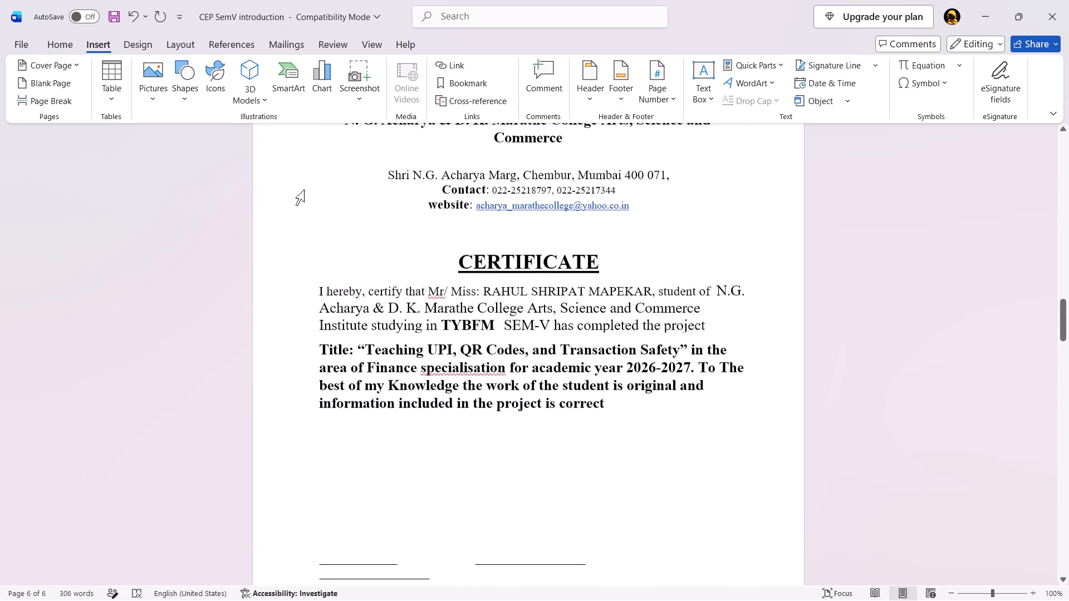
pyautogui.scroll(18, 304, 189)
pyautogui.scroll(-7, 304, 189)
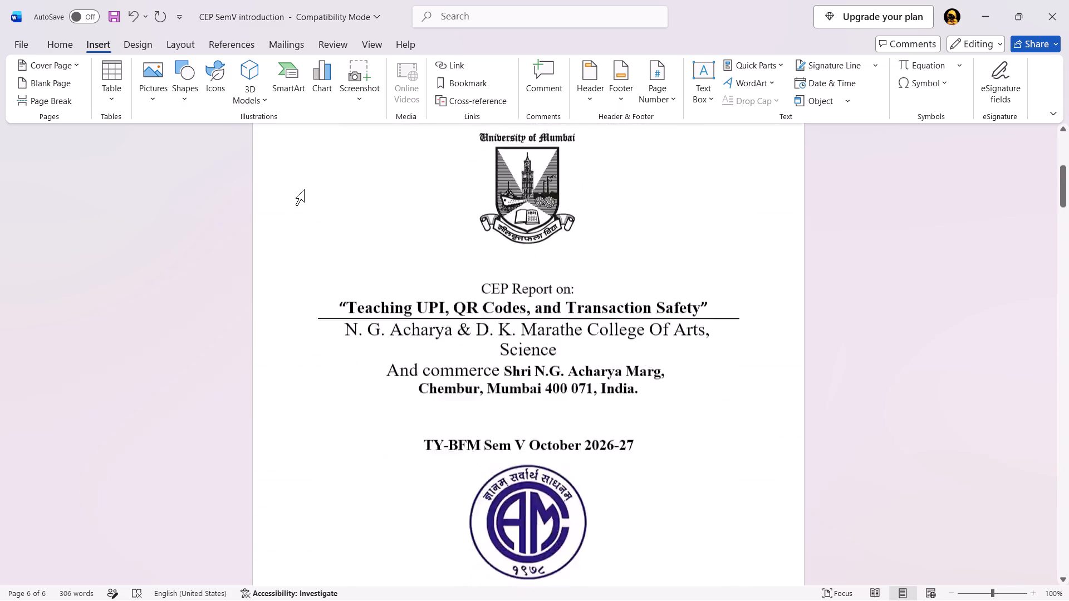
pyautogui.scroll(-17, 304, 189)
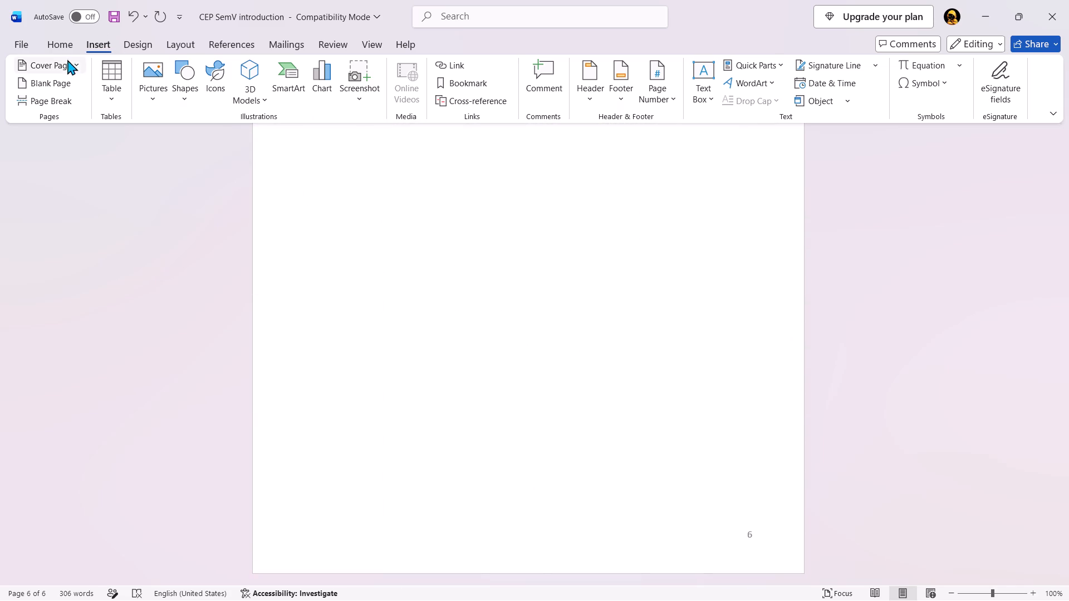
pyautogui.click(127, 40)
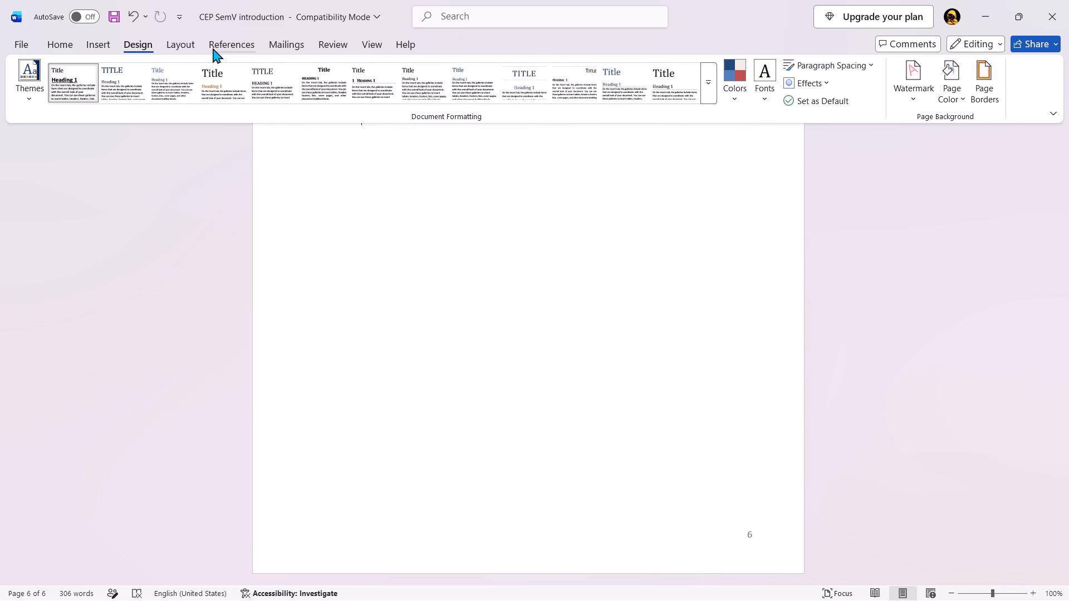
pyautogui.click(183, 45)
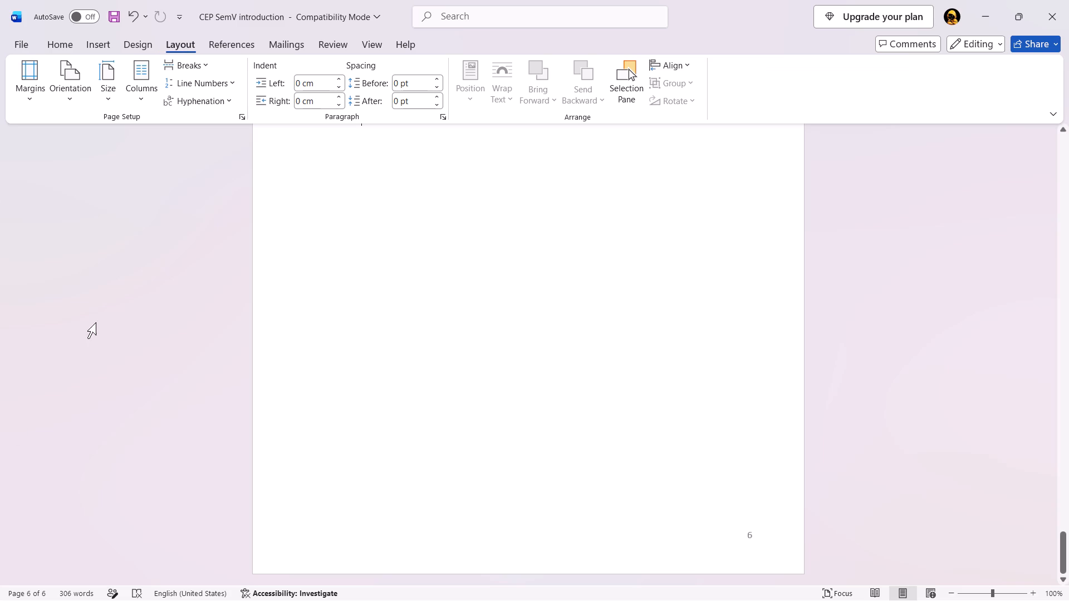
# Run the spelling check, ignoring once the student's name and "analysed" in the Declaration, and ignoring all for the flagged name in the signature block.
pyautogui.click(143, 591)
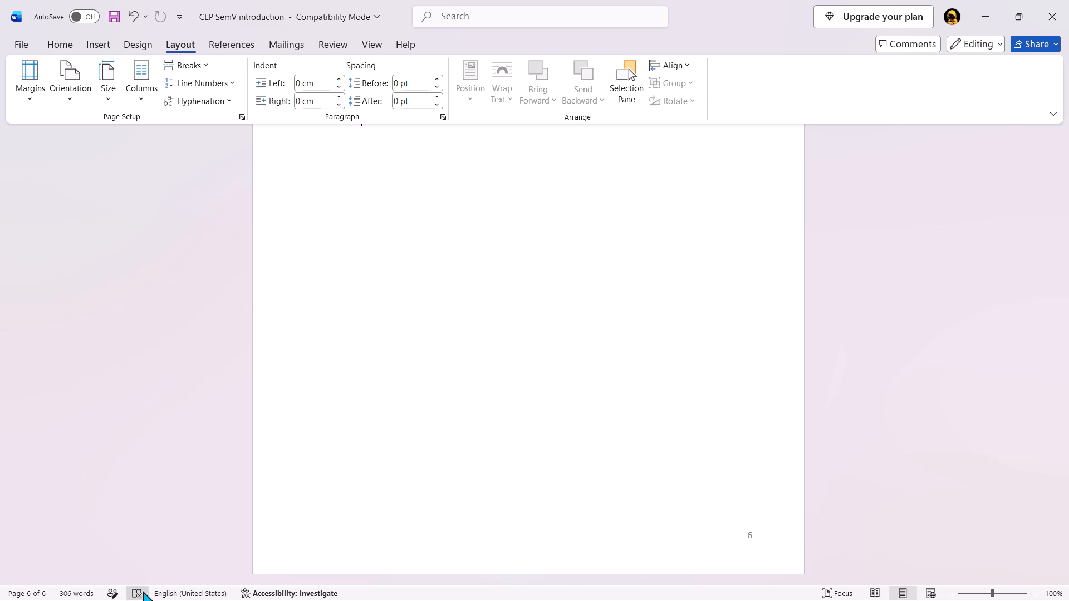
pyautogui.scroll(-14, 521, 456)
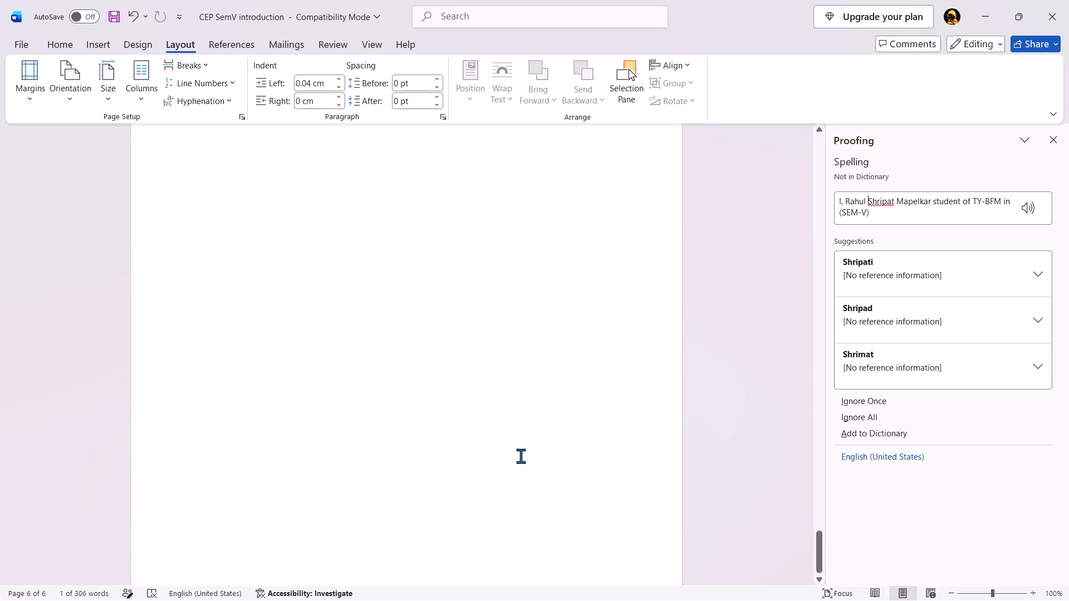
pyautogui.click(521, 456)
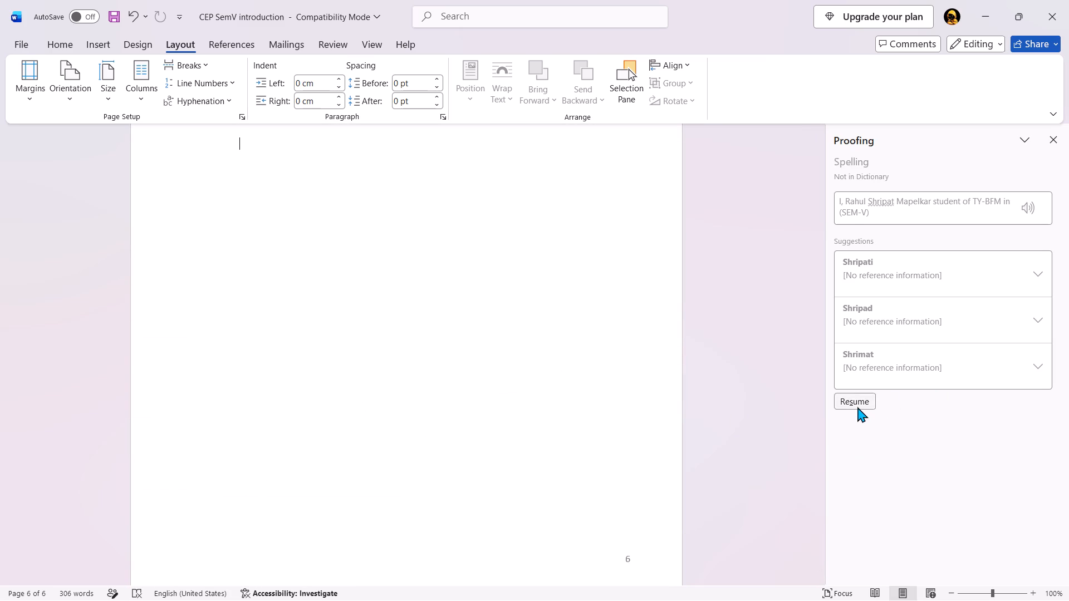
pyautogui.click(856, 406)
pyautogui.click(856, 406)
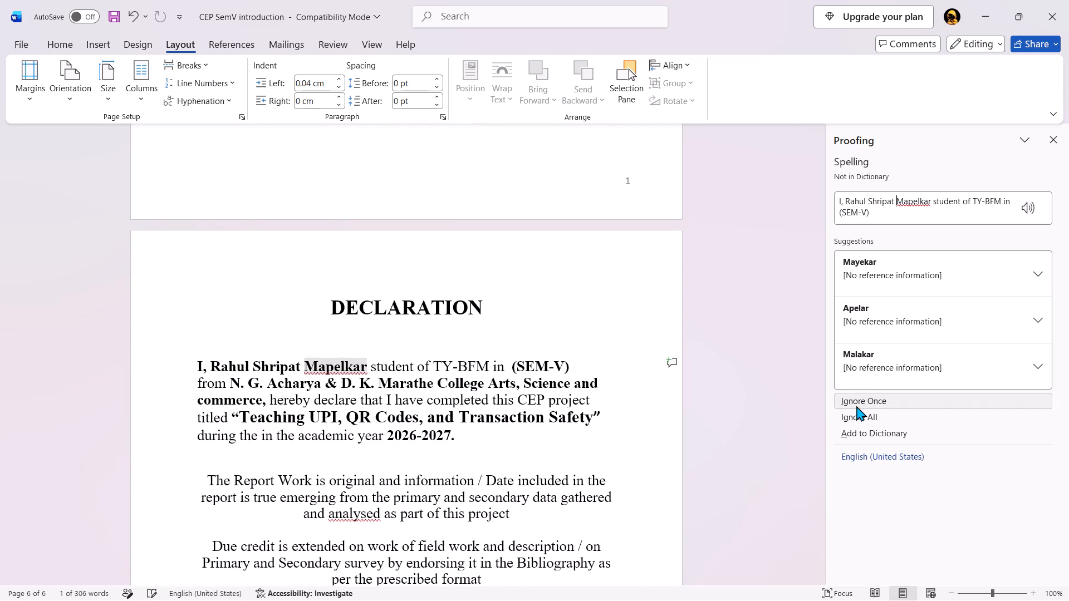
pyautogui.click(856, 406)
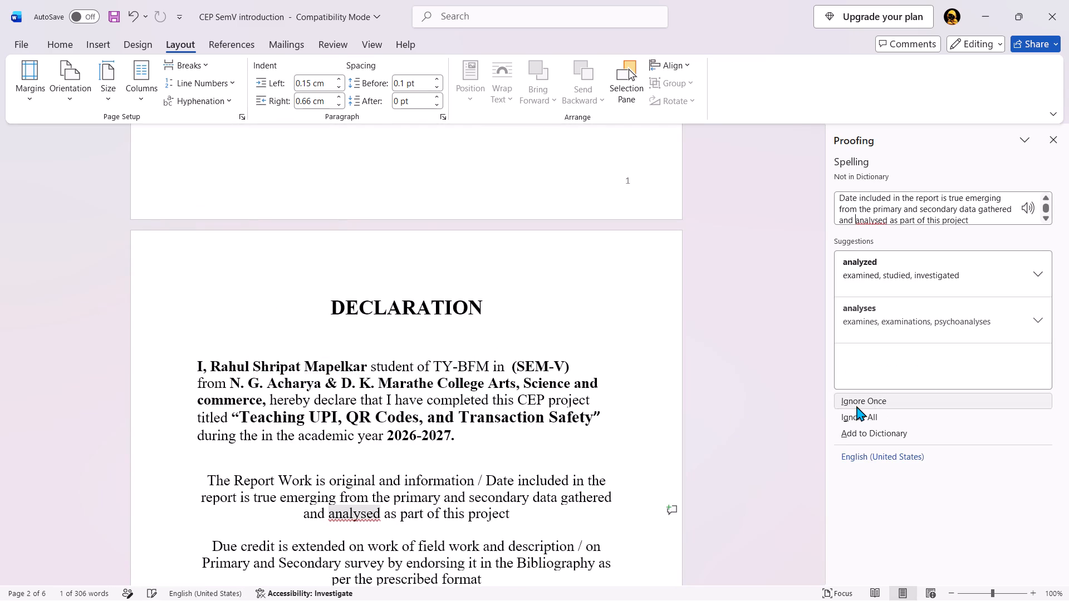
pyautogui.click(856, 406)
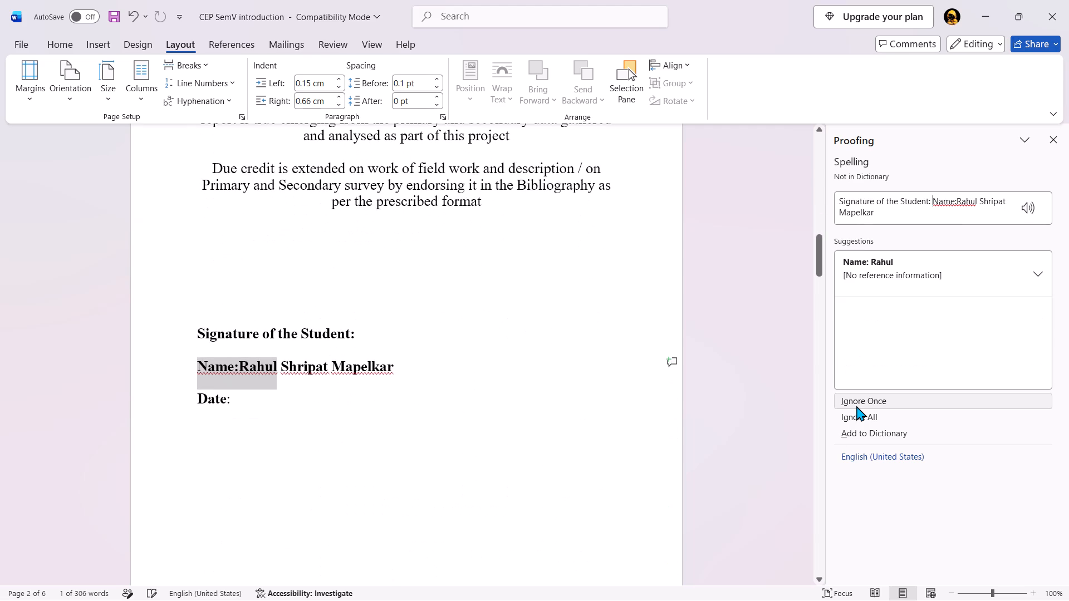
pyautogui.click(859, 419)
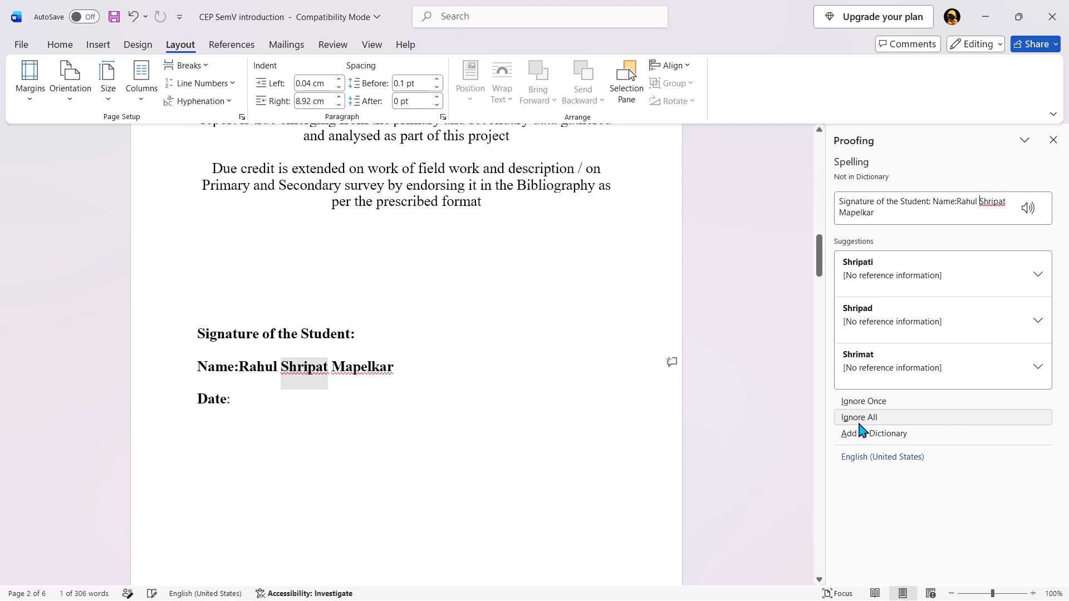
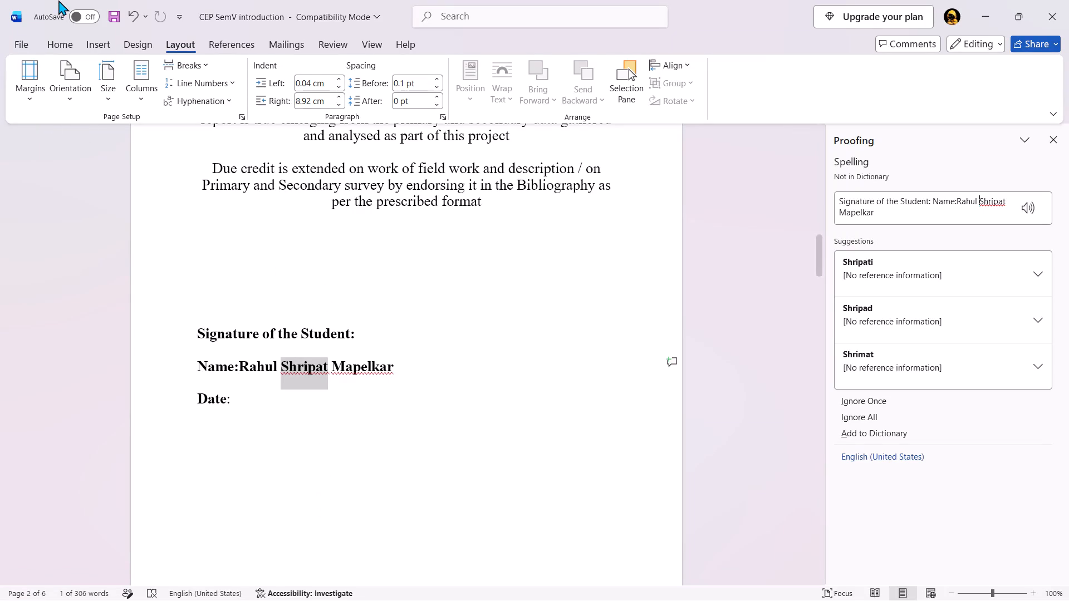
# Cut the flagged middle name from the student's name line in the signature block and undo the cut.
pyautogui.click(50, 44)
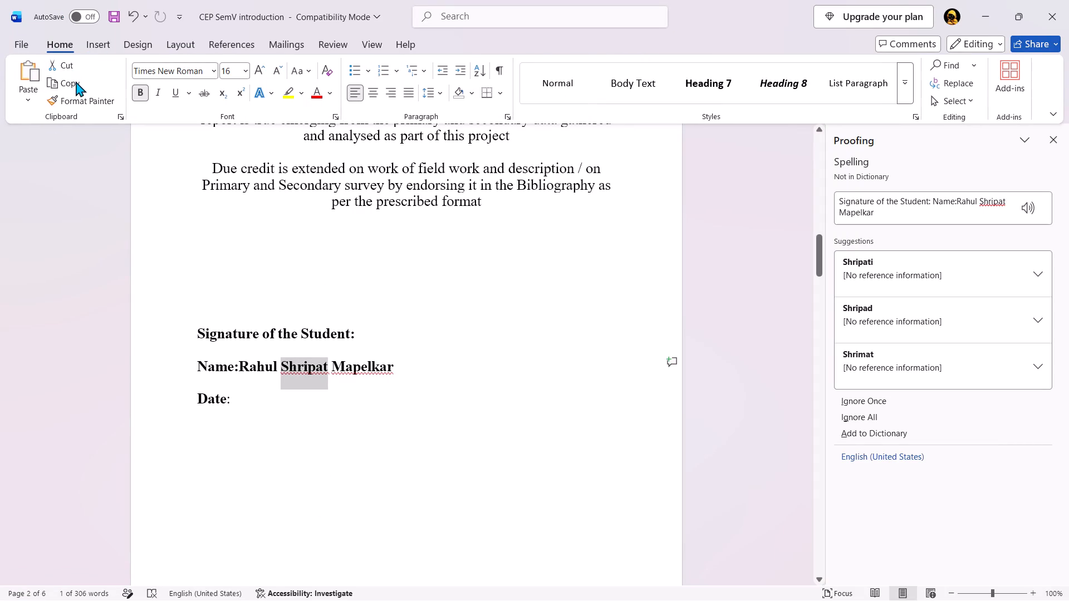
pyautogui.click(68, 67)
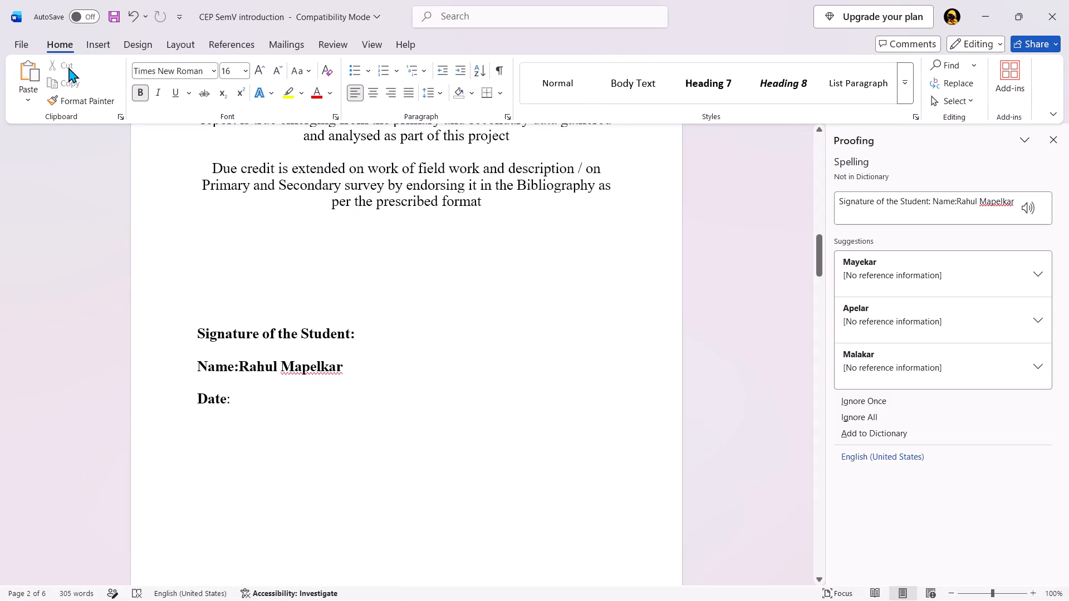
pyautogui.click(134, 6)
# End the spelling check by closing the Proofing pane.
pyautogui.scroll(-16, 278, 332)
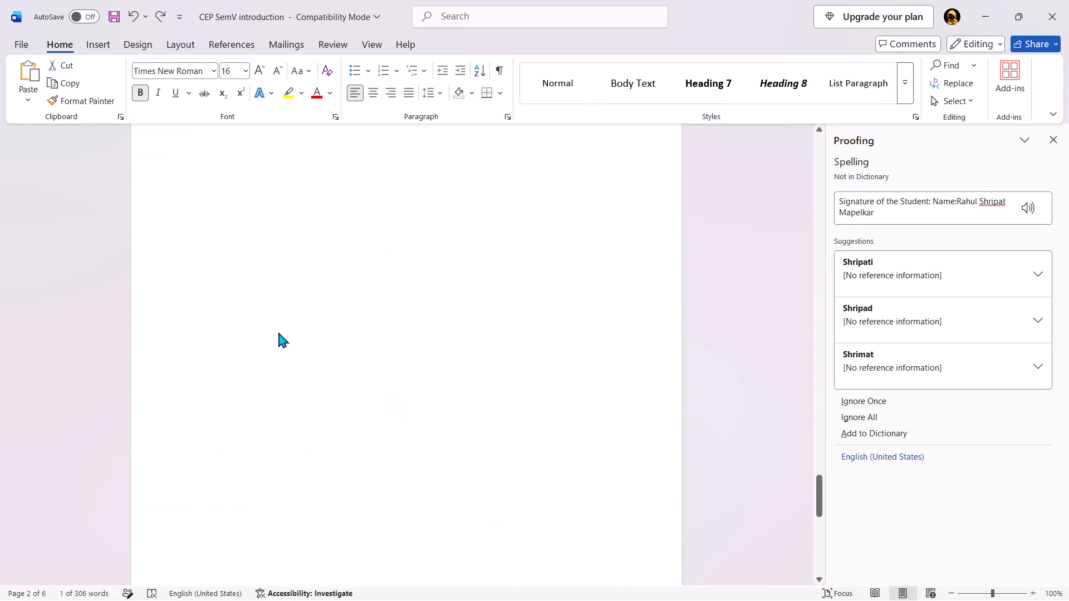
pyautogui.click(1053, 131)
# Place the insertion point on blank page 6 at the end of the document and try to cut the empty page.
pyautogui.scroll(-20, 619, 355)
pyautogui.scroll(-7, 619, 355)
pyautogui.click(619, 355)
pyautogui.scroll(-1, 619, 355)
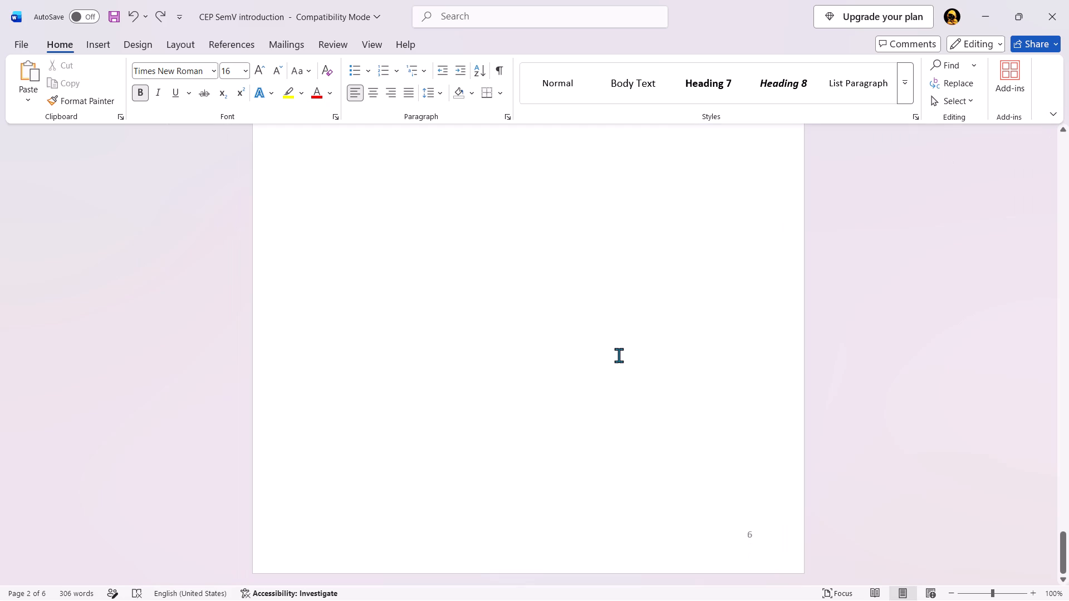
pyautogui.click(97, 63)
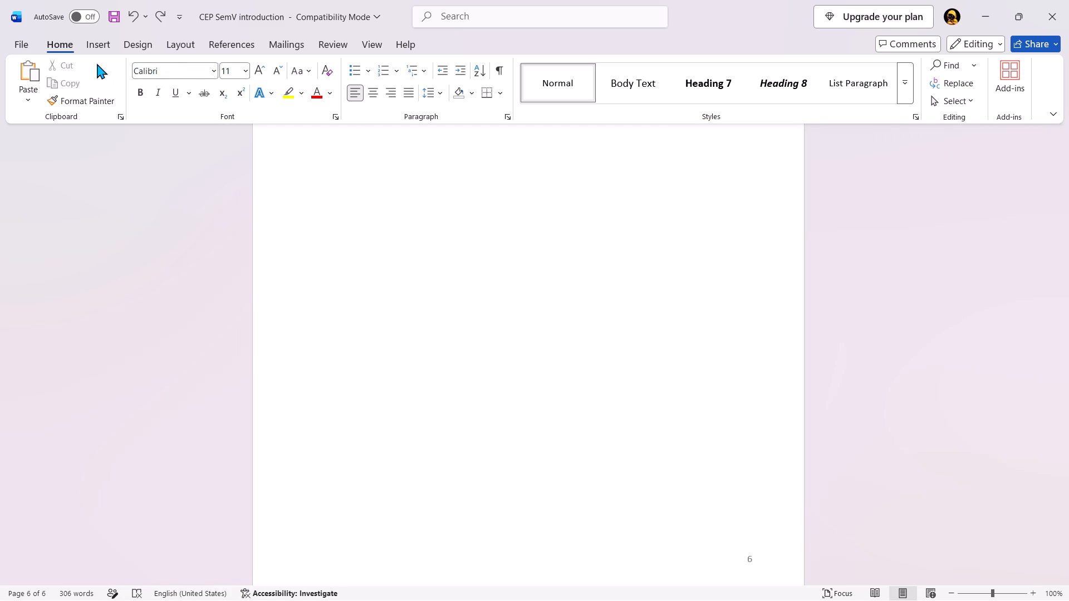
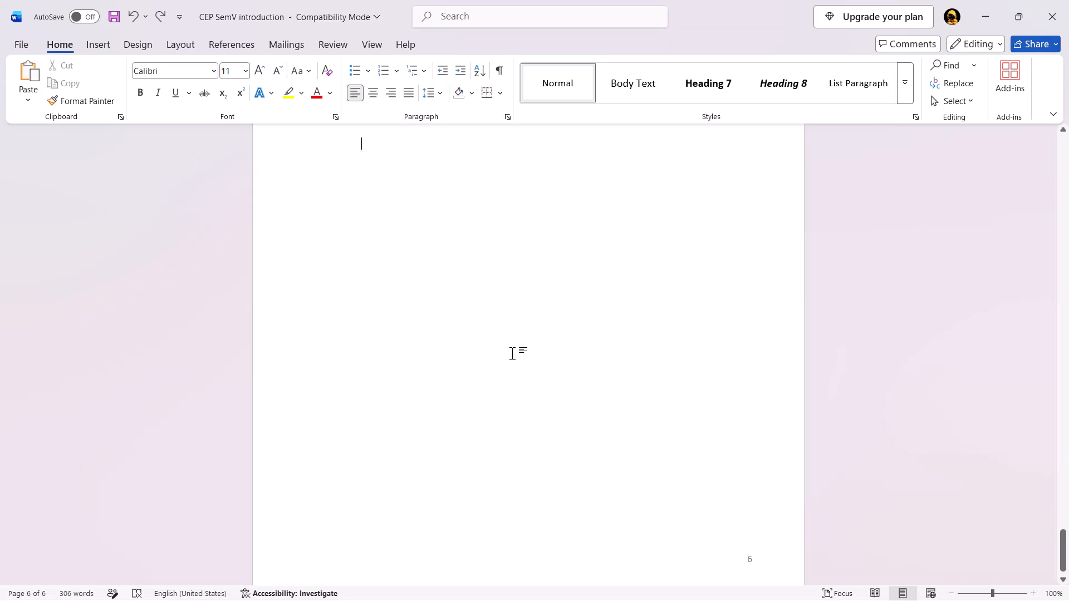
# Remove the indent from the empty paragraph on blank page 6 and apply single line spacing to it.
pyautogui.click(512, 353)
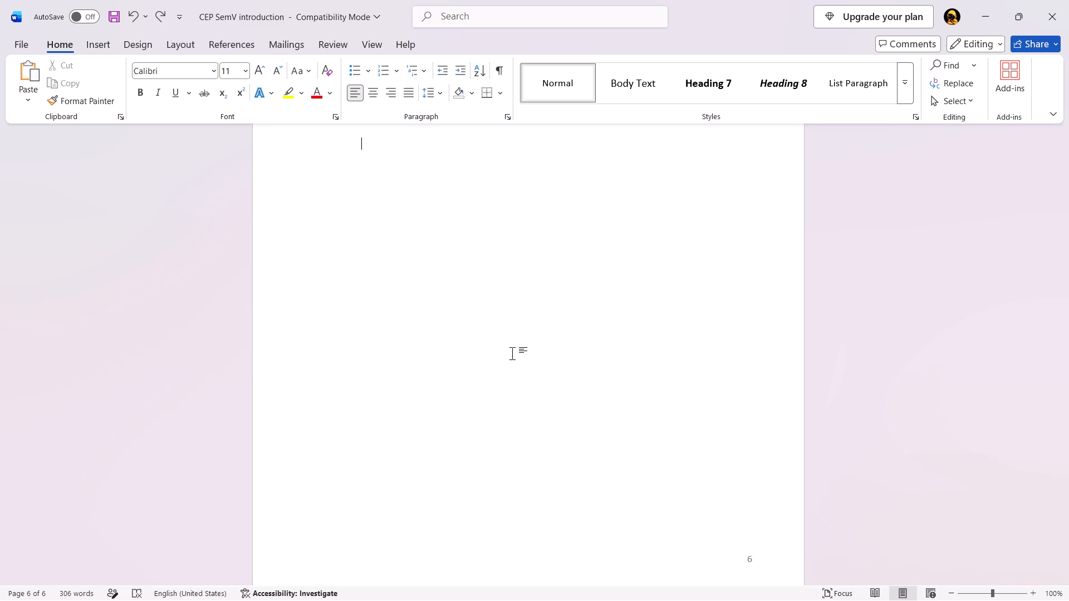
pyautogui.press('BackSpace')
pyautogui.hotkey('ctrl', '1')
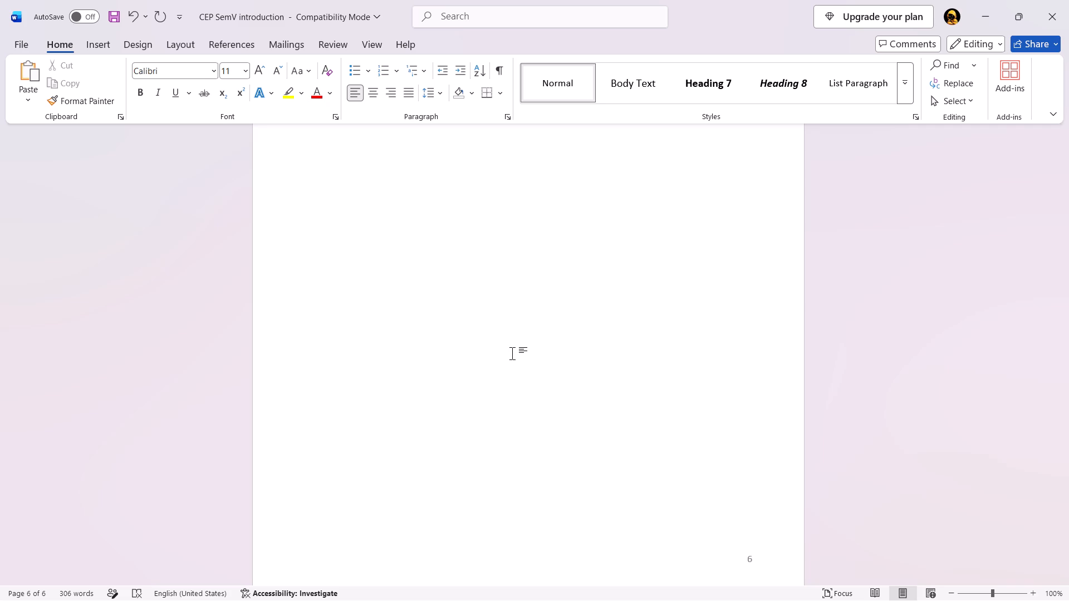
pyautogui.click(512, 353)
pyautogui.hotkey('ctrl', '1')
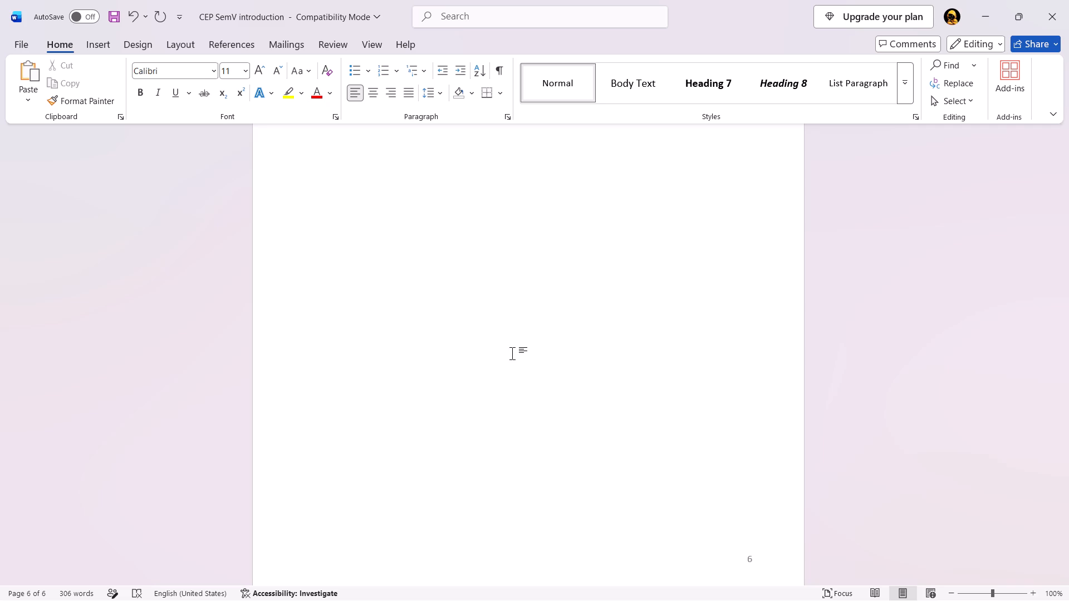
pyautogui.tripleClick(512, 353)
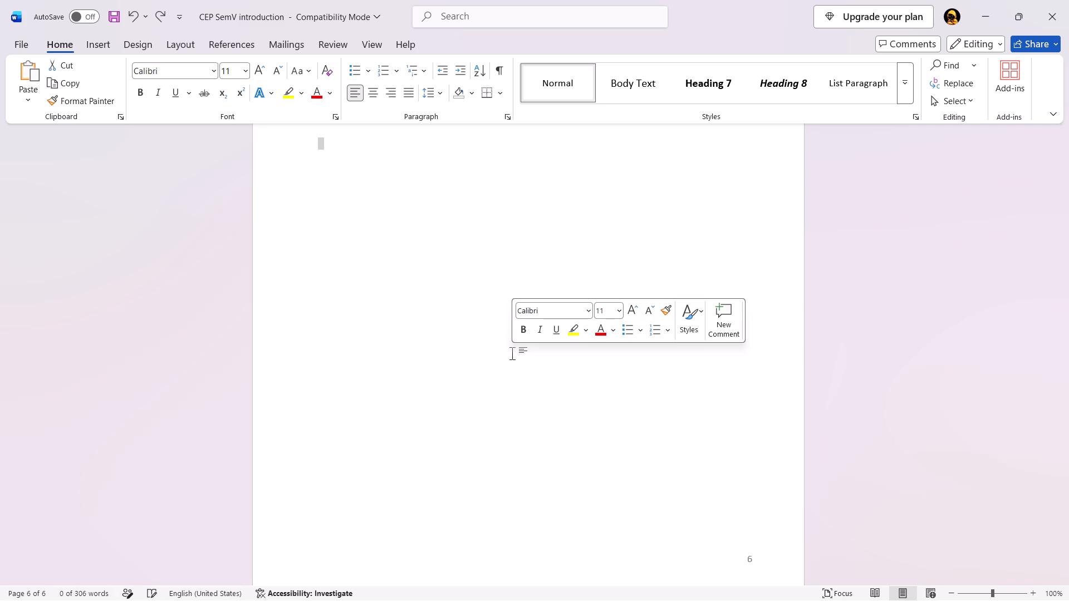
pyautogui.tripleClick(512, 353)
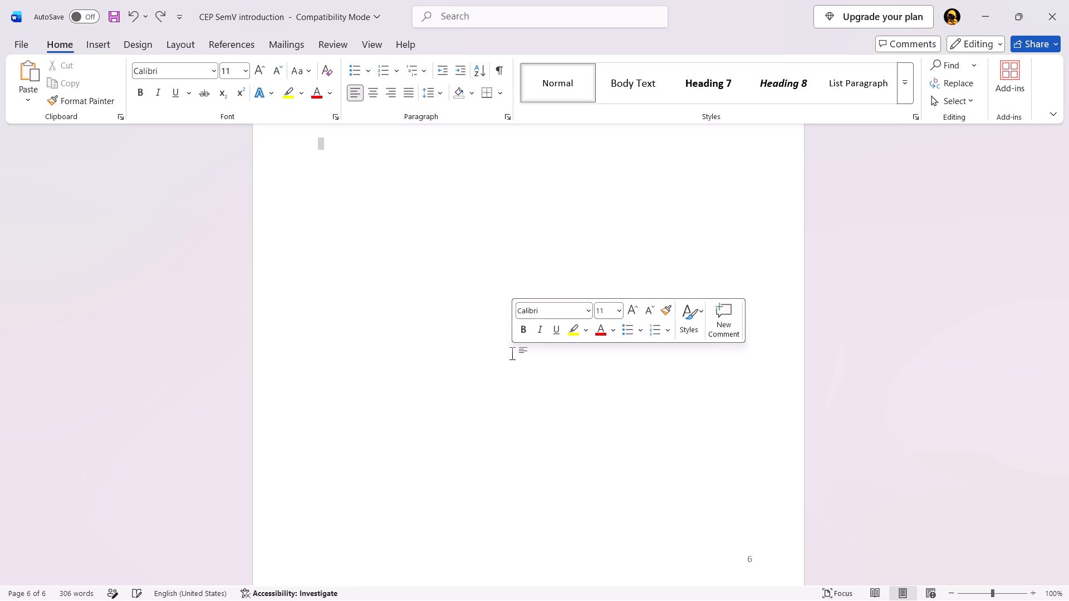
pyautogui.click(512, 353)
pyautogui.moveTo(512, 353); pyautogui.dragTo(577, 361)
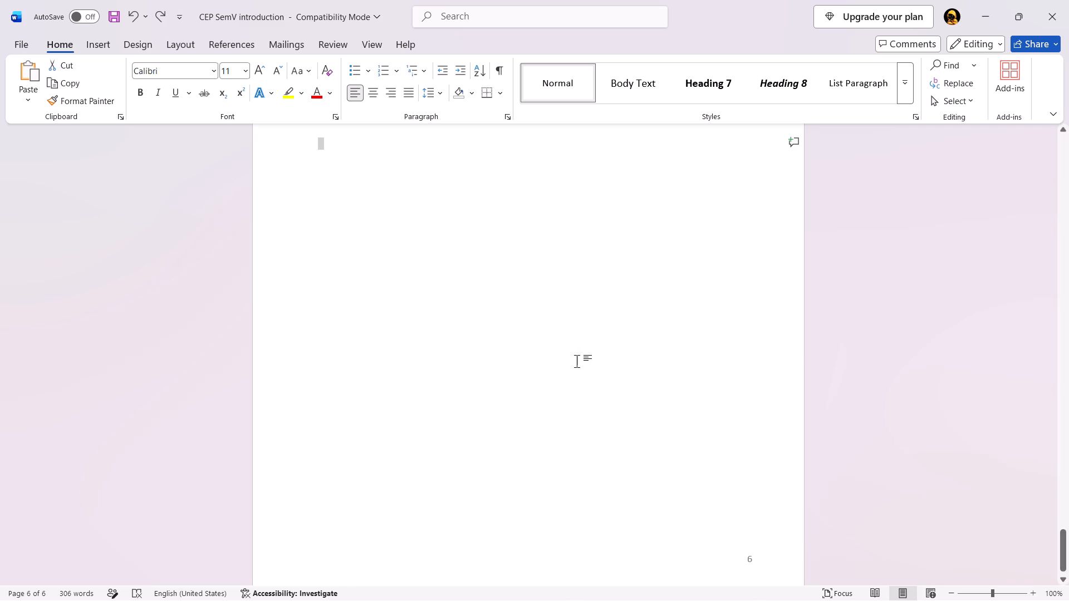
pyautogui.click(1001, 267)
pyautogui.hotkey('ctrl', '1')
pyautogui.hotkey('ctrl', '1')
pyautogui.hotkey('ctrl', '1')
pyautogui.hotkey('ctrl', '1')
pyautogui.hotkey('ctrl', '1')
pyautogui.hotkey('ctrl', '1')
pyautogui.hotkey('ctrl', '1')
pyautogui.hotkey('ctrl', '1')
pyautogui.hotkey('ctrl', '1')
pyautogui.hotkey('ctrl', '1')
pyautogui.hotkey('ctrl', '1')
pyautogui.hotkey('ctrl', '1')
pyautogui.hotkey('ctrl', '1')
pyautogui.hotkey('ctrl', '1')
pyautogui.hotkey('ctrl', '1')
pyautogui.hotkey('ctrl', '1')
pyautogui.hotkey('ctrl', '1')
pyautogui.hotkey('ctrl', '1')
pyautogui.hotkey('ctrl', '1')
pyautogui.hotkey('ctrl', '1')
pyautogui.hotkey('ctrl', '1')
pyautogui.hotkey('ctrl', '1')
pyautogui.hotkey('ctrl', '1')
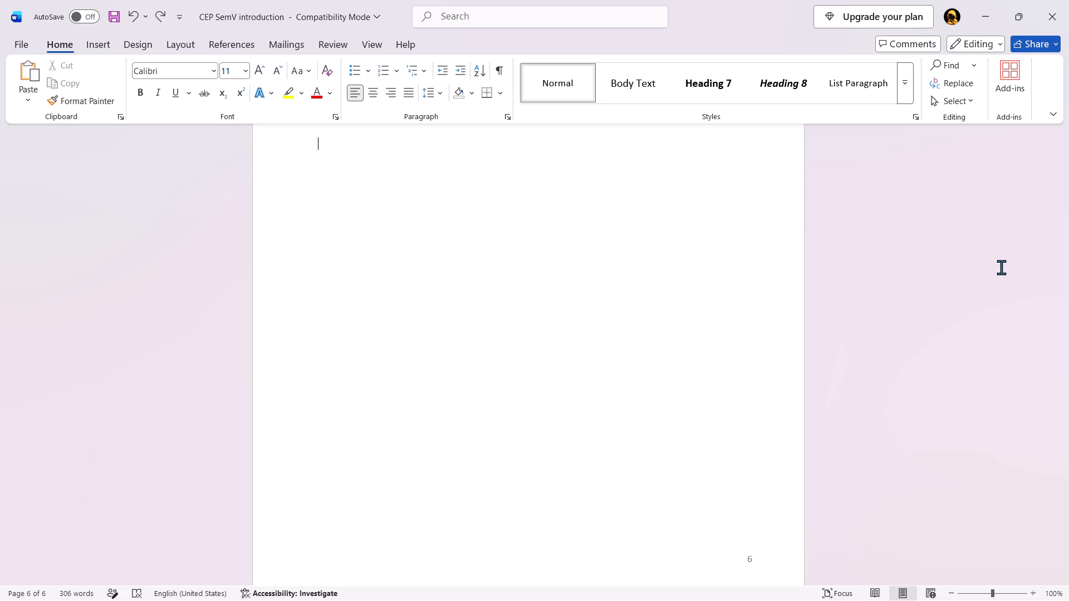
# Delete the empty paragraphs on blank page 6, working backwards from the end of the document.
pyautogui.hotkey('ctrl', 'BackSpace')
pyautogui.hotkey('ctrl', '1')
pyautogui.hotkey('ctrl', '\\')
pyautogui.hotkey('ctrl', '1')
pyautogui.hotkey('ctrl', '1')
pyautogui.hotkey('ctrl', '1')
pyautogui.hotkey('ctrl', 'BackSpace')
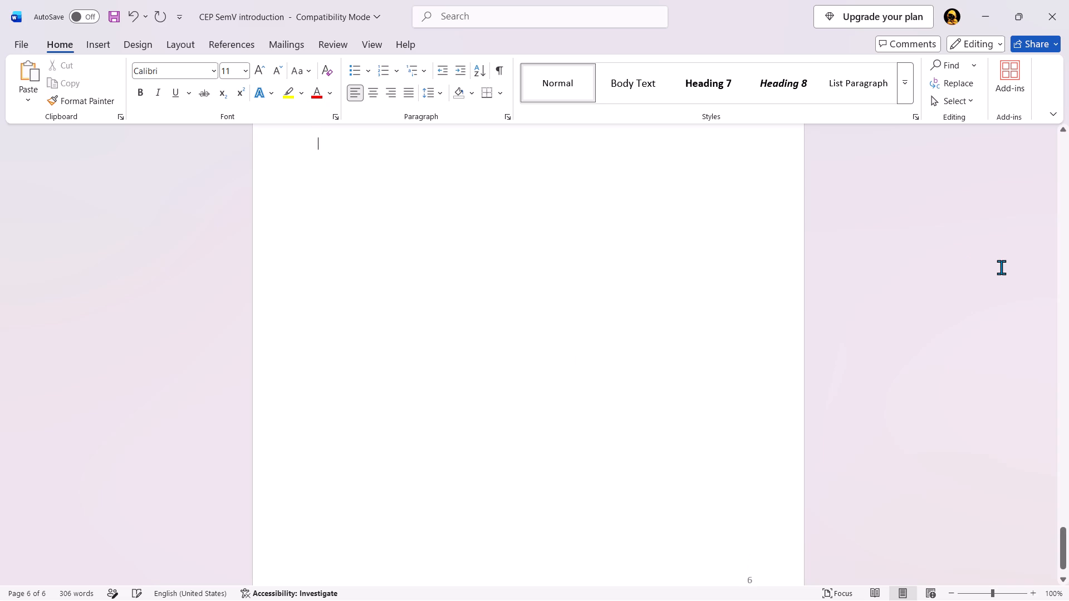
pyautogui.hotkey('ctrl', 'BackSpace')
pyautogui.hotkey('ctrl', 'BackSpace')
pyautogui.hotkey('ctrl', 'BackSpace')
pyautogui.hotkey('ctrl', 'BackSpace')
pyautogui.hotkey('ctrl', 'BackSpace')
pyautogui.hotkey('ctrl', 'BackSpace')
pyautogui.hotkey('ctrl', 'BackSpace')
pyautogui.hotkey('ctrl', 'BackSpace')
pyautogui.hotkey('ctrl', 'BackSpace')
pyautogui.hotkey('ctrl', 'BackSpace')
pyautogui.hotkey('ctrl', 'BackSpace')
pyautogui.hotkey('ctrl', 'BackSpace')
pyautogui.hotkey('ctrl', 'BackSpace')
# Show the paragraph marks and delete the remaining empty paragraphs at the insertion point on page 6.
pyautogui.click(502, 73)
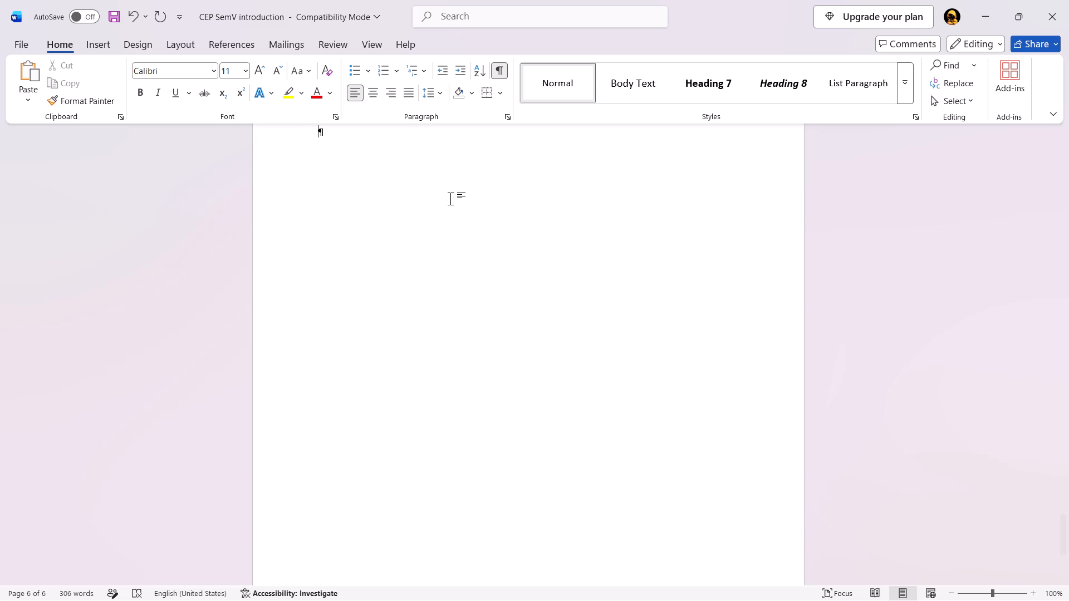
pyautogui.press('Delete')
pyautogui.press('Delete')
pyautogui.press('Delete')
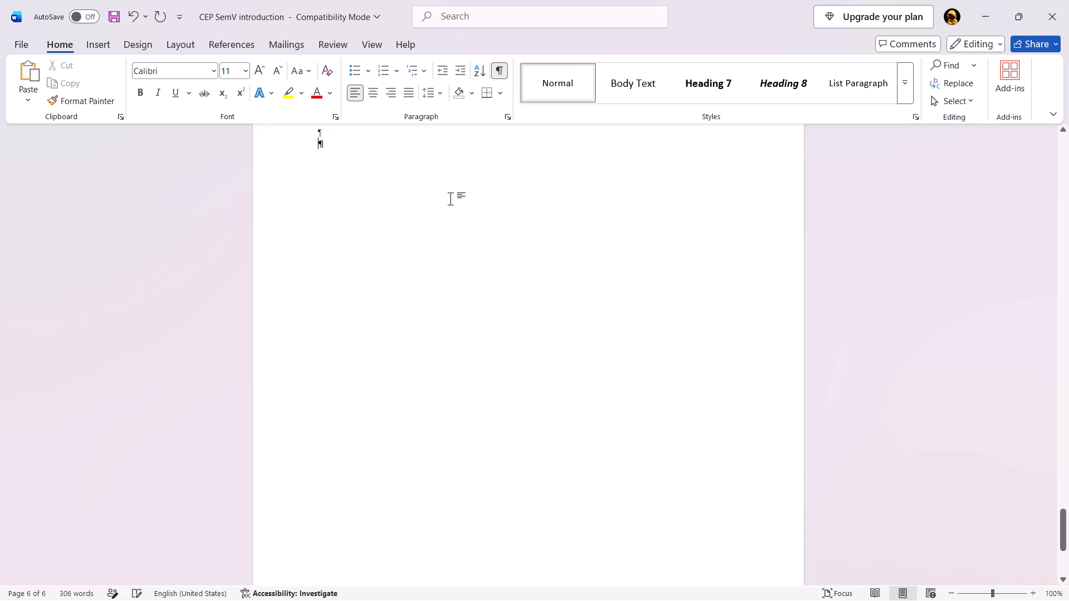
pyautogui.press('Delete')
pyautogui.press('Delete')
pyautogui.press('Delete')
pyautogui.press('Delete')
pyautogui.press('Delete')
pyautogui.press('Delete')
pyautogui.press('Delete')
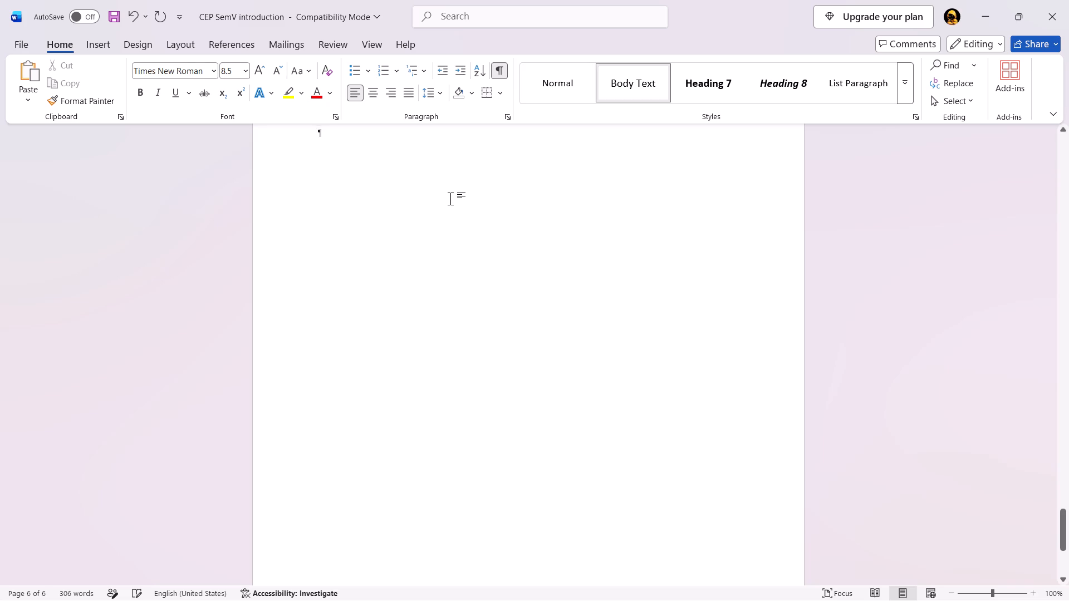
pyautogui.press('Delete')
pyautogui.press('Delete')
pyautogui.press('Delete')
pyautogui.press('Delete')
pyautogui.press('Delete')
pyautogui.press('Delete')
pyautogui.press('Delete')
pyautogui.press('Delete')
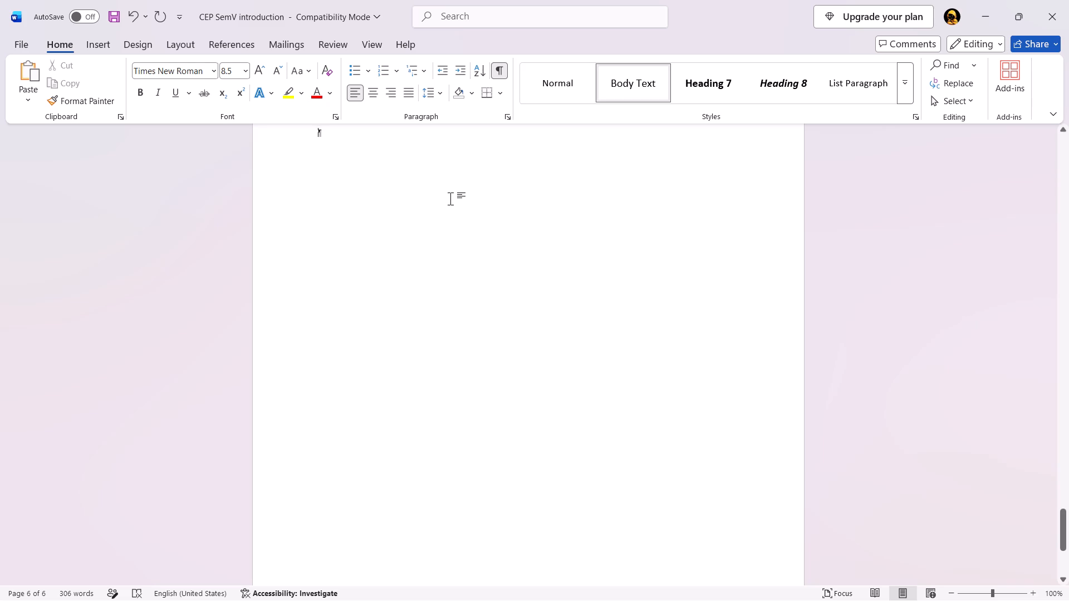
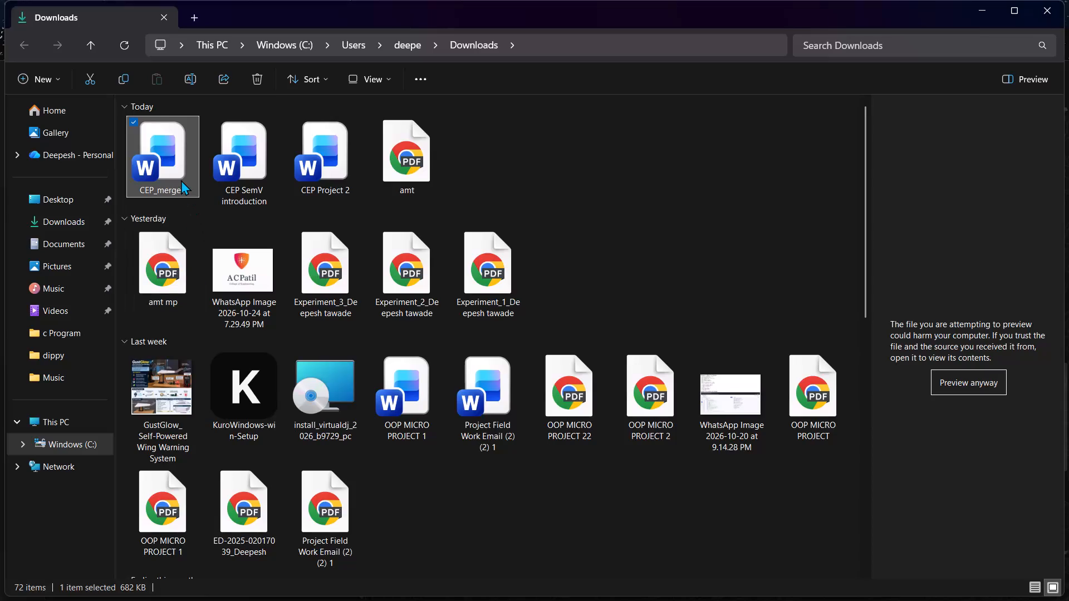
# Open the CEP_merged document from the Downloads folder and enable editing on it.
pyautogui.doubleClick(181, 180)
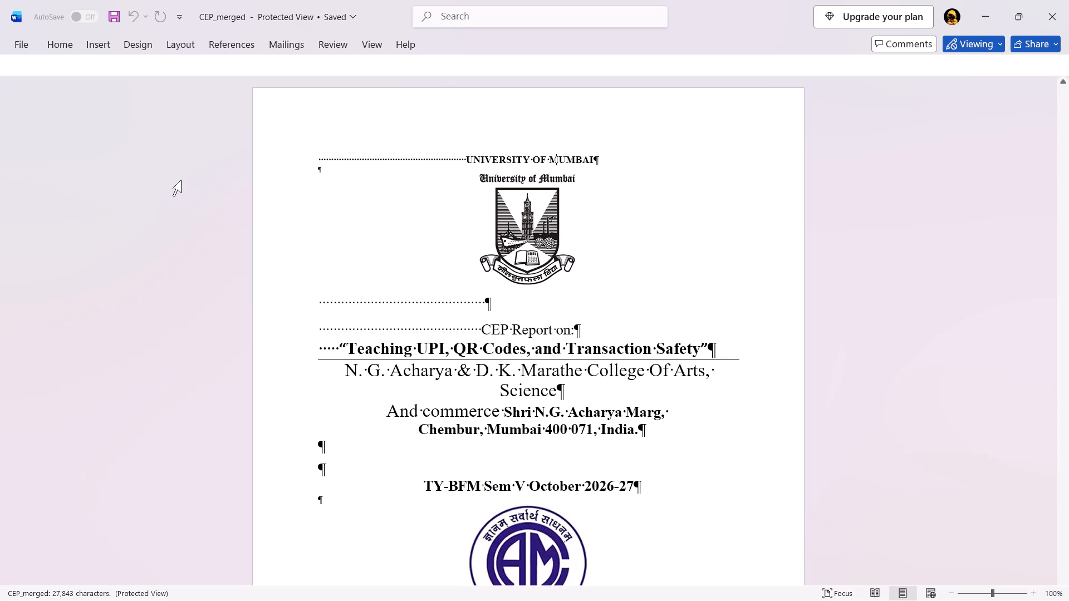
pyautogui.click(629, 319)
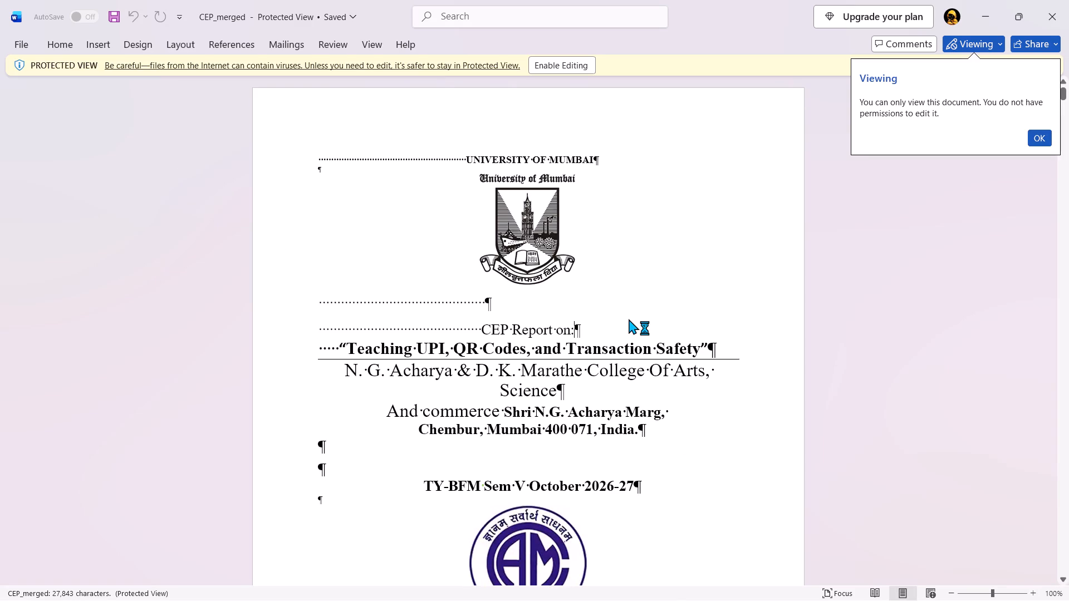
pyautogui.click(546, 63)
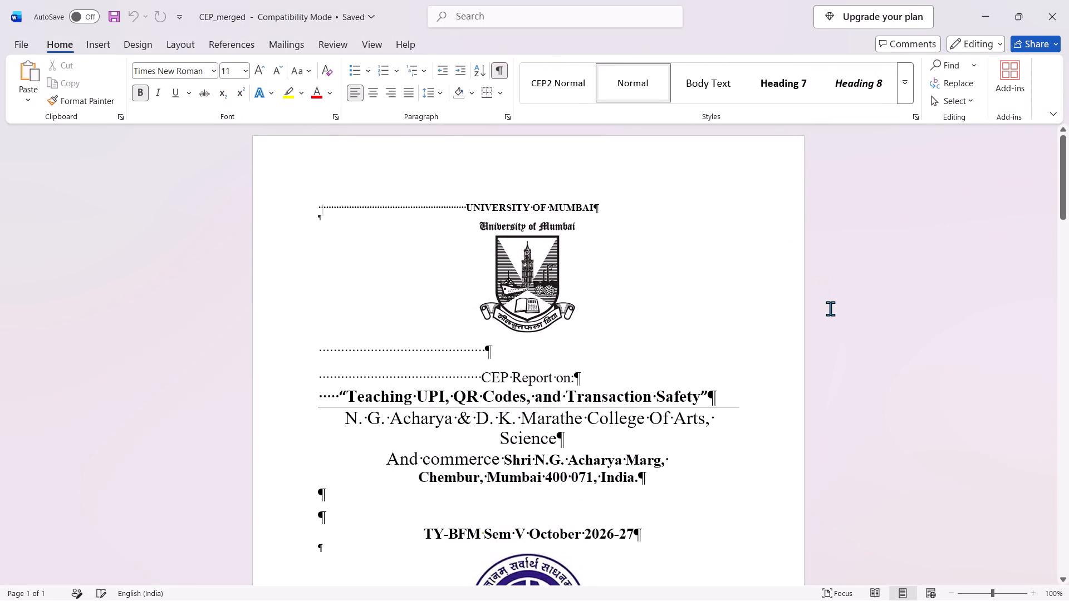
# Hide the paragraph marks and other formatting symbols in the CEP_merged document.
pyautogui.hscroll(1, 830, 308)
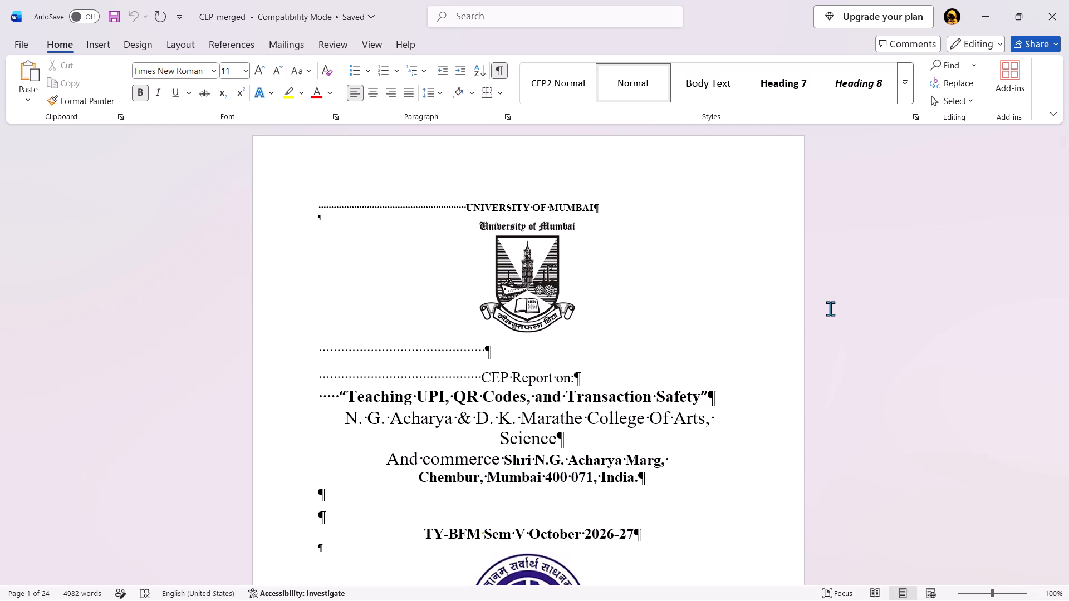
pyautogui.click(504, 68)
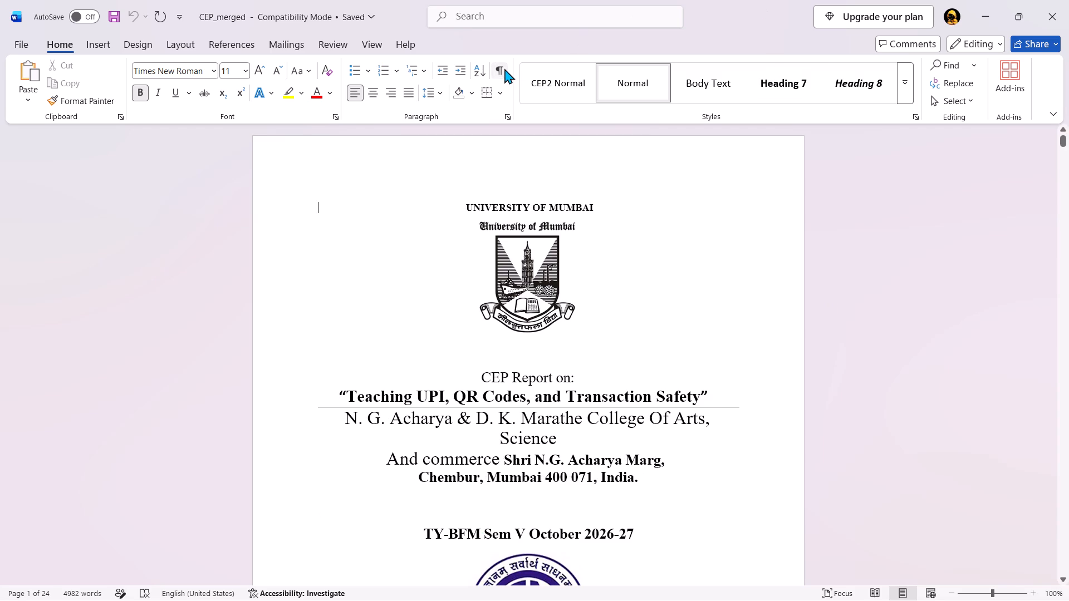
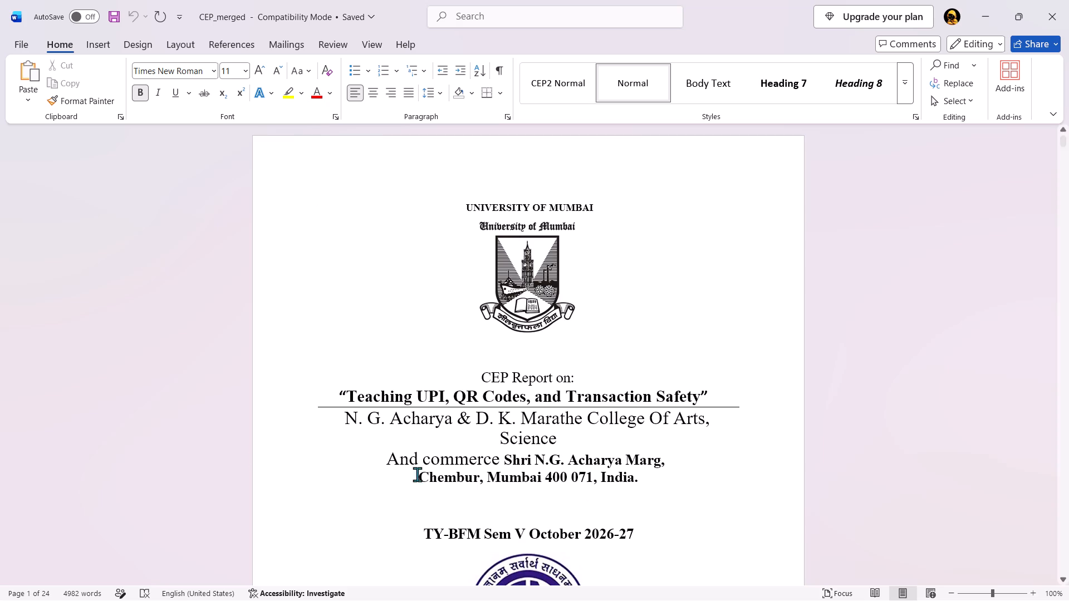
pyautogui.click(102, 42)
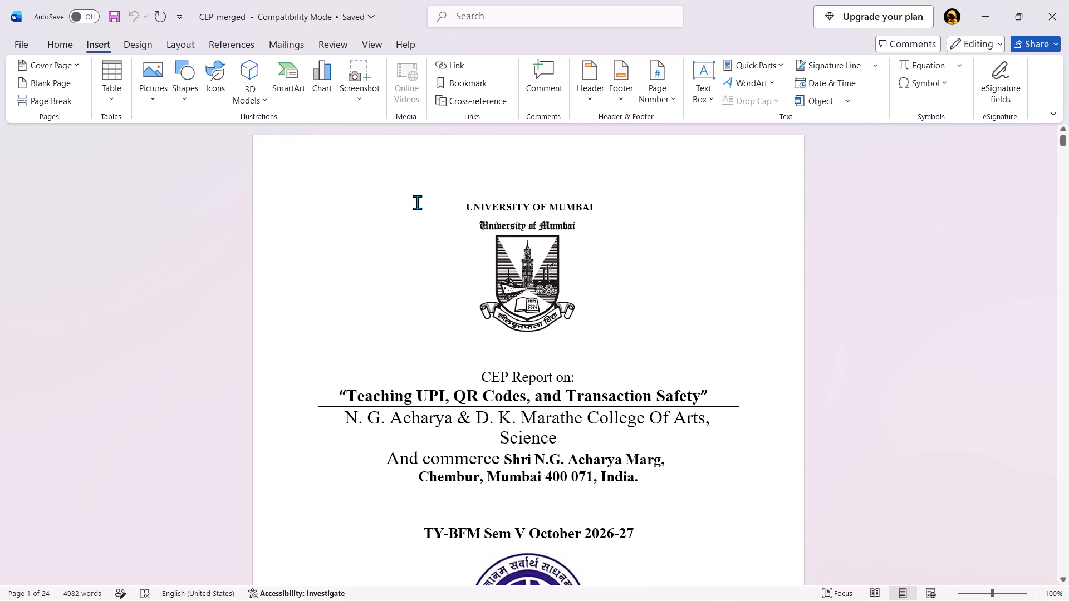
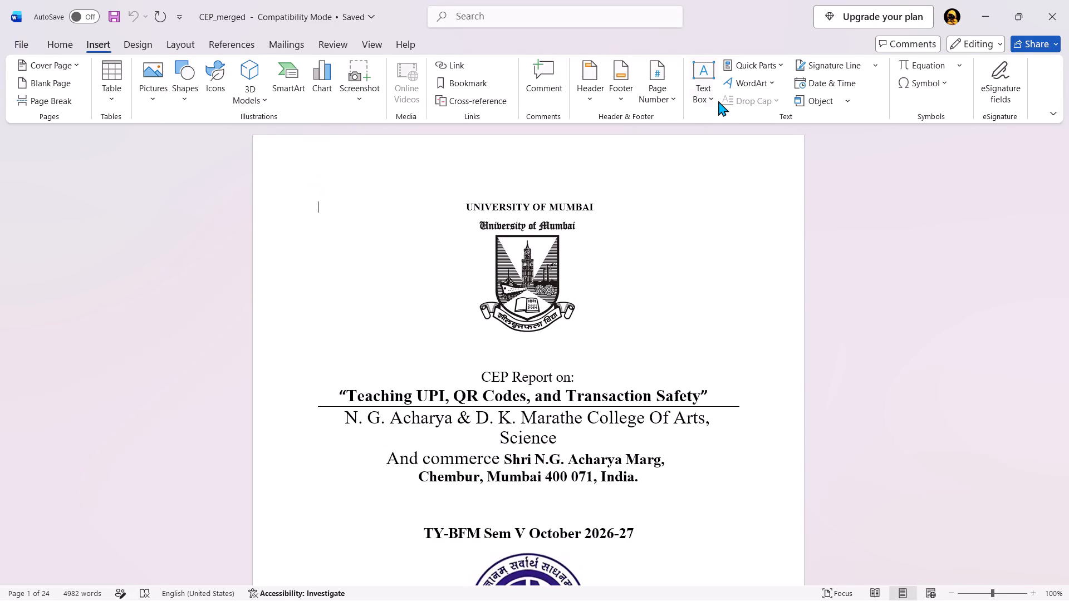
# Insert page numbers at the bottom of the page using the Plain Number 3 style.
pyautogui.click(660, 97)
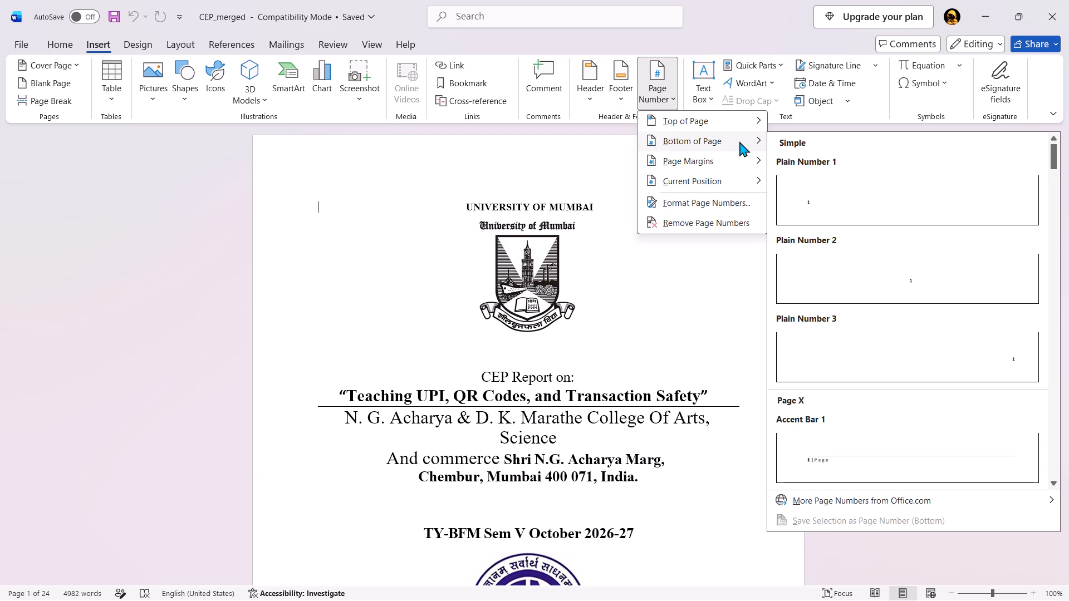
pyautogui.click(876, 377)
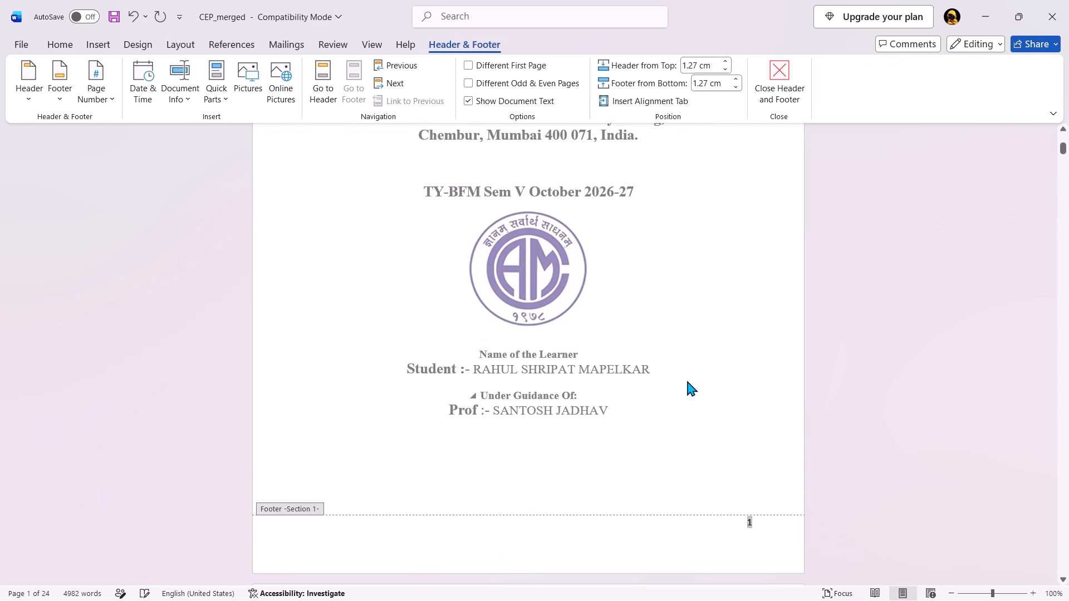
# Examine the footers across the report's sections to check the page numbering and its placement.
pyautogui.scroll(-1, 687, 381)
pyautogui.click(893, 311)
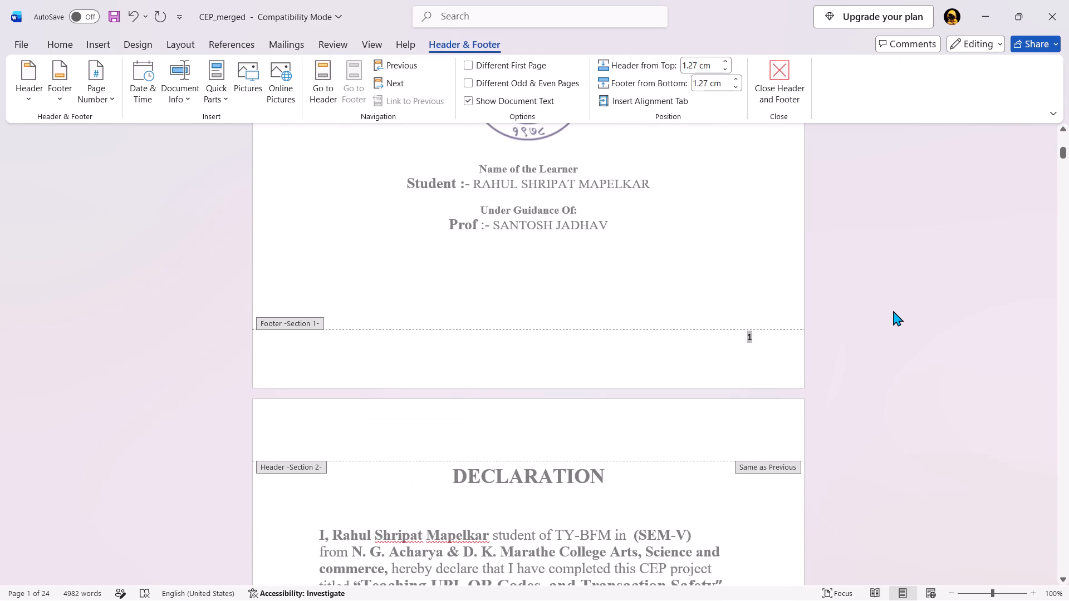
pyautogui.click(812, 294)
pyautogui.click(795, 294)
pyautogui.scroll(-6, 720, 282)
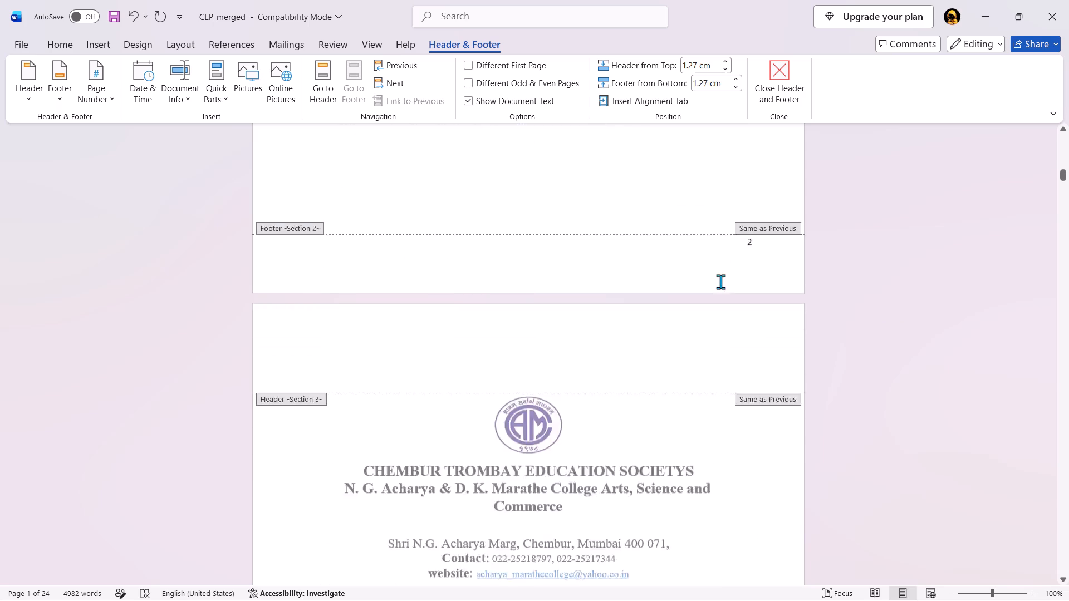
pyautogui.scroll(2, 720, 282)
pyautogui.scroll(-17, 720, 282)
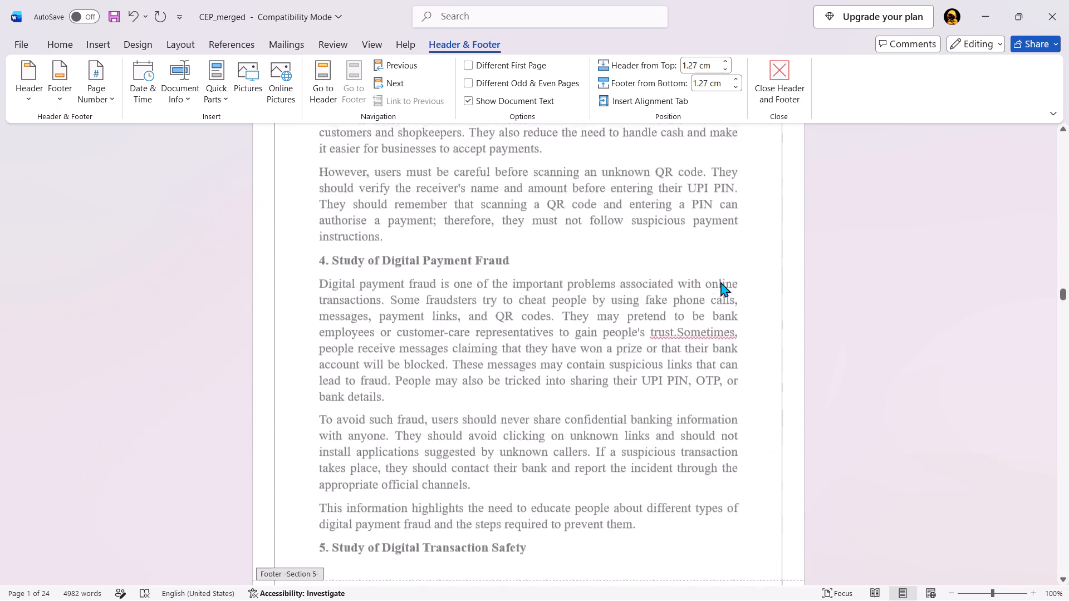
pyautogui.scroll(-17, 720, 282)
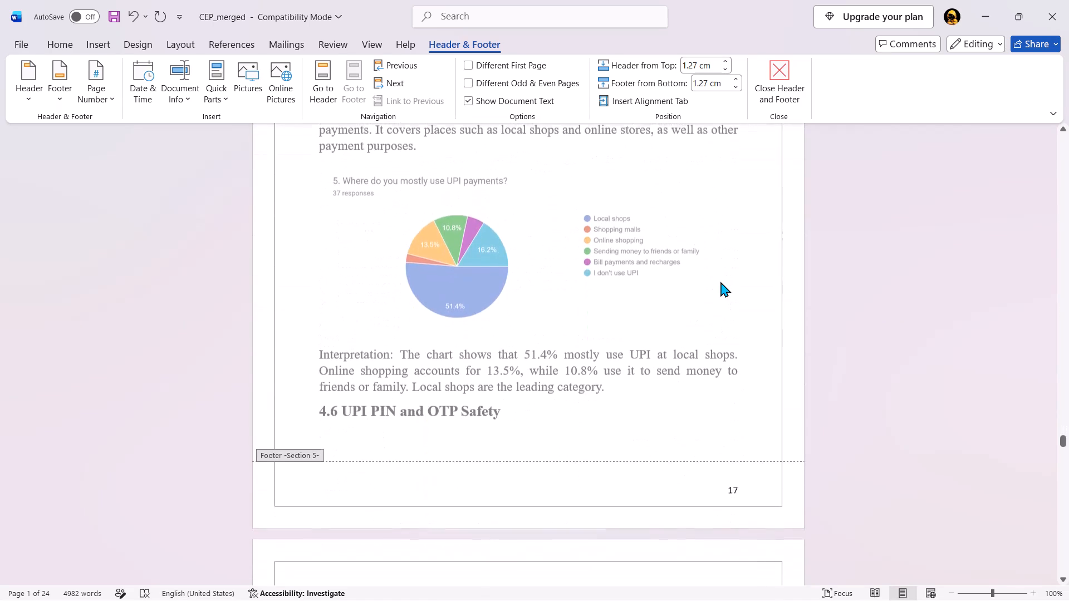
pyautogui.scroll(20, 720, 282)
pyautogui.scroll(18, 720, 282)
pyautogui.scroll(4, 720, 282)
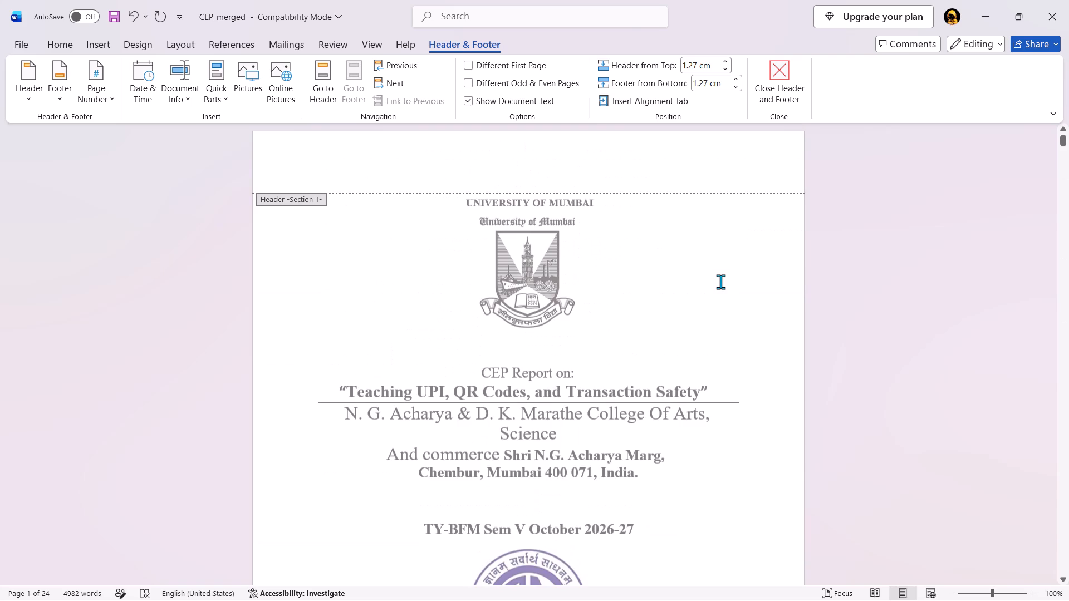
pyautogui.scroll(-14, 720, 282)
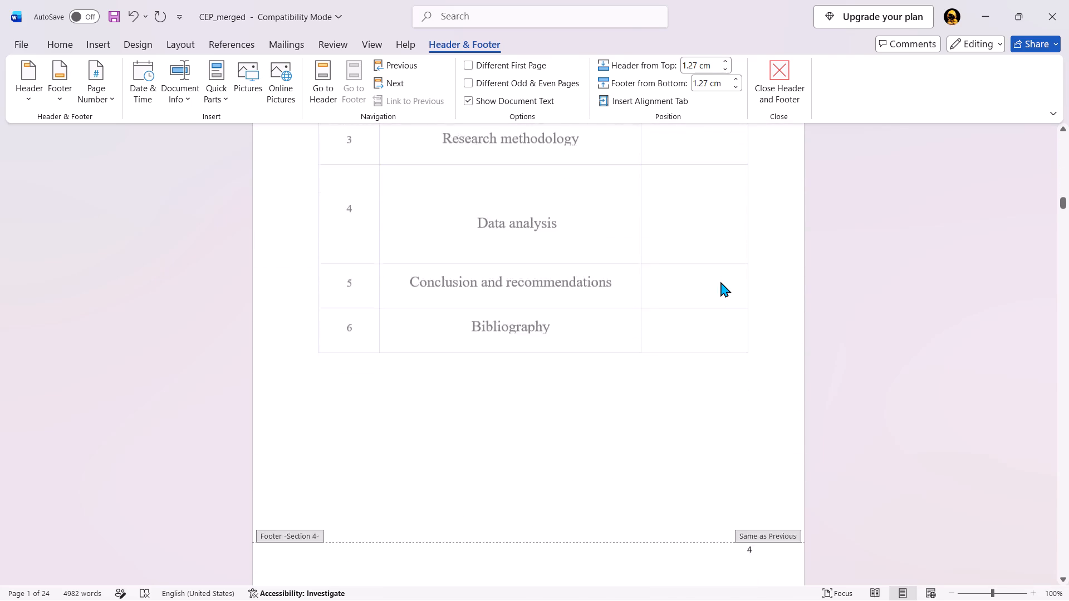
pyautogui.scroll(-1, 720, 282)
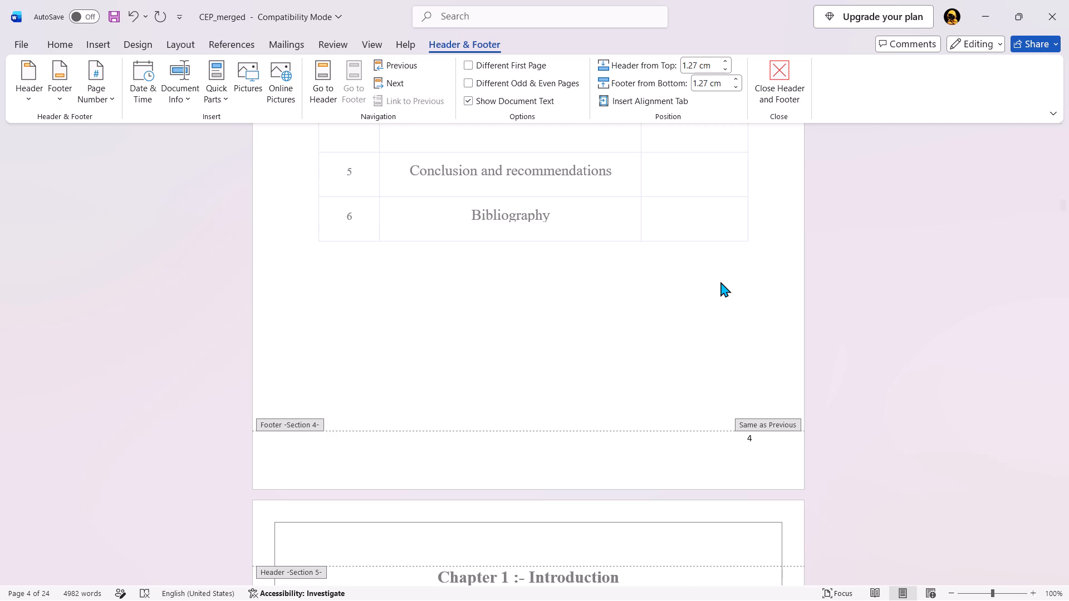
pyautogui.scroll(-18, 720, 282)
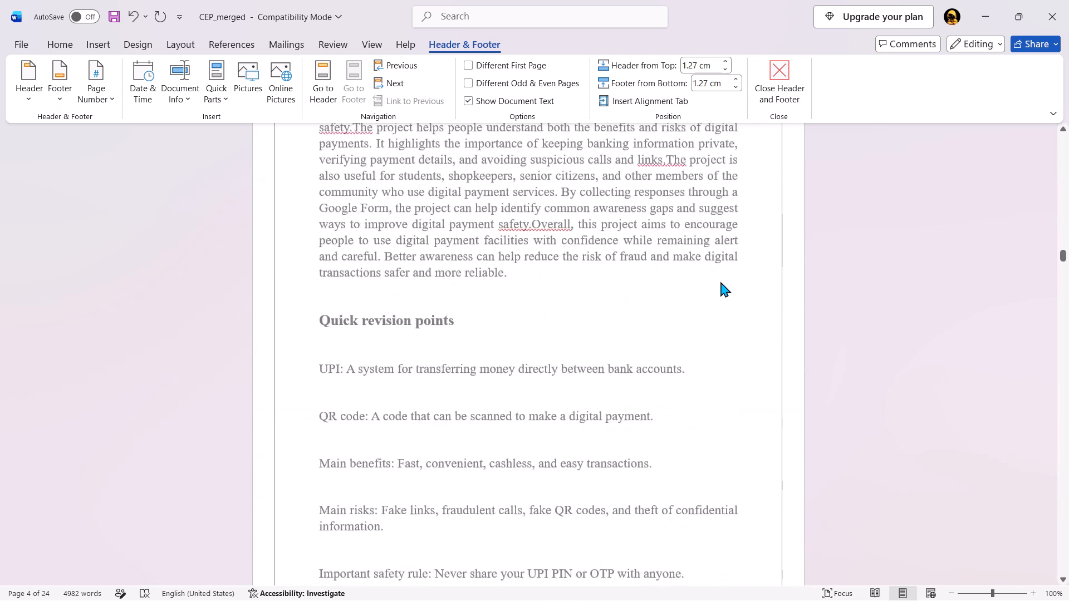
pyautogui.scroll(-9, 720, 282)
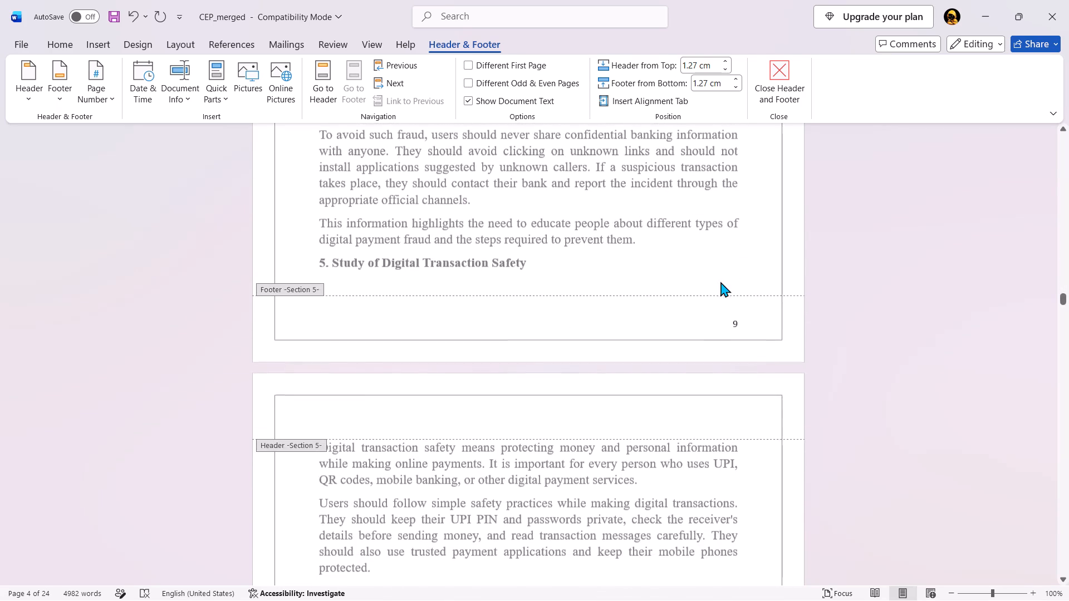
pyautogui.scroll(-4, 720, 282)
pyautogui.scroll(8, 720, 282)
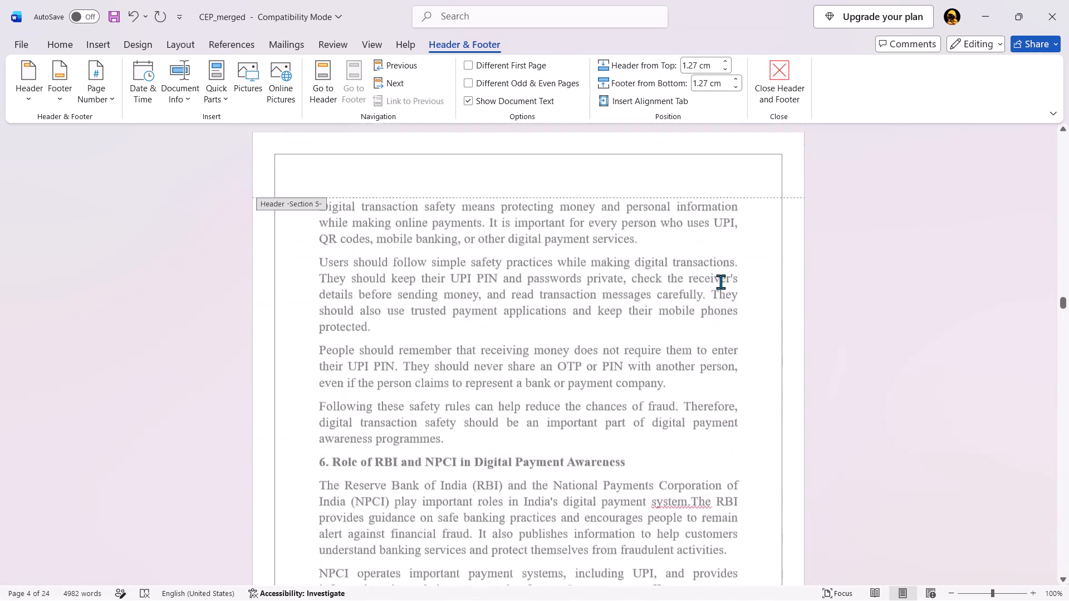
pyautogui.scroll(5, 720, 282)
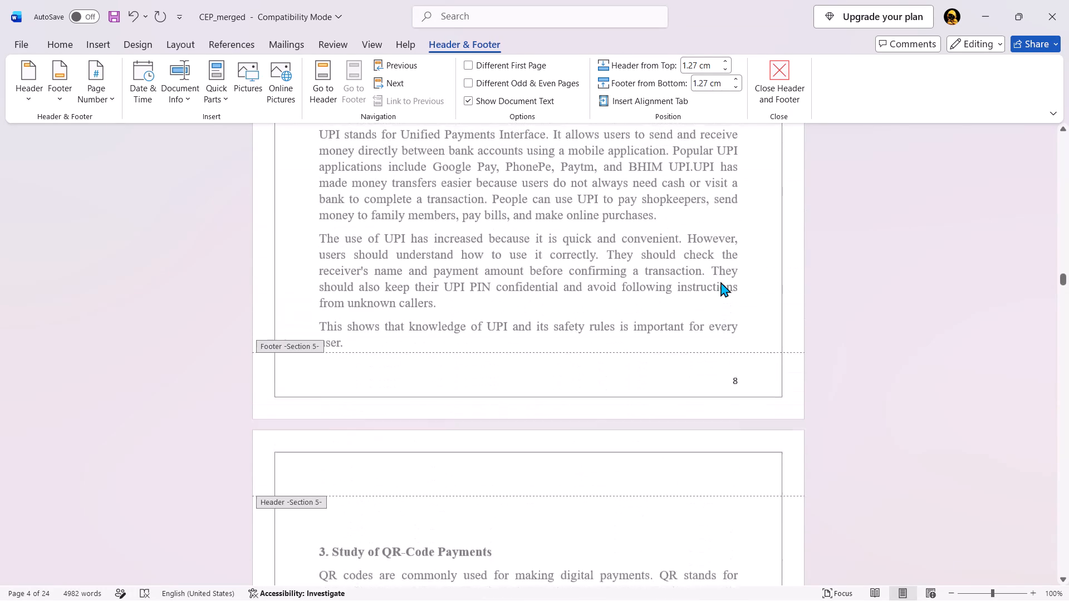
pyautogui.scroll(1, 720, 282)
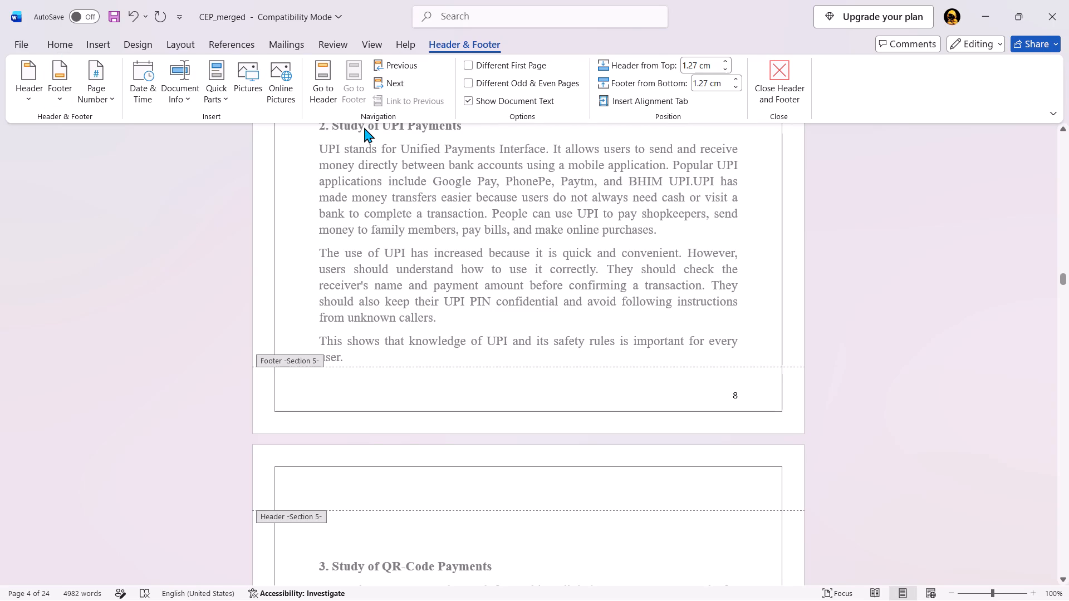
# Close header and footer editing and return to the document body.
pyautogui.click(140, 45)
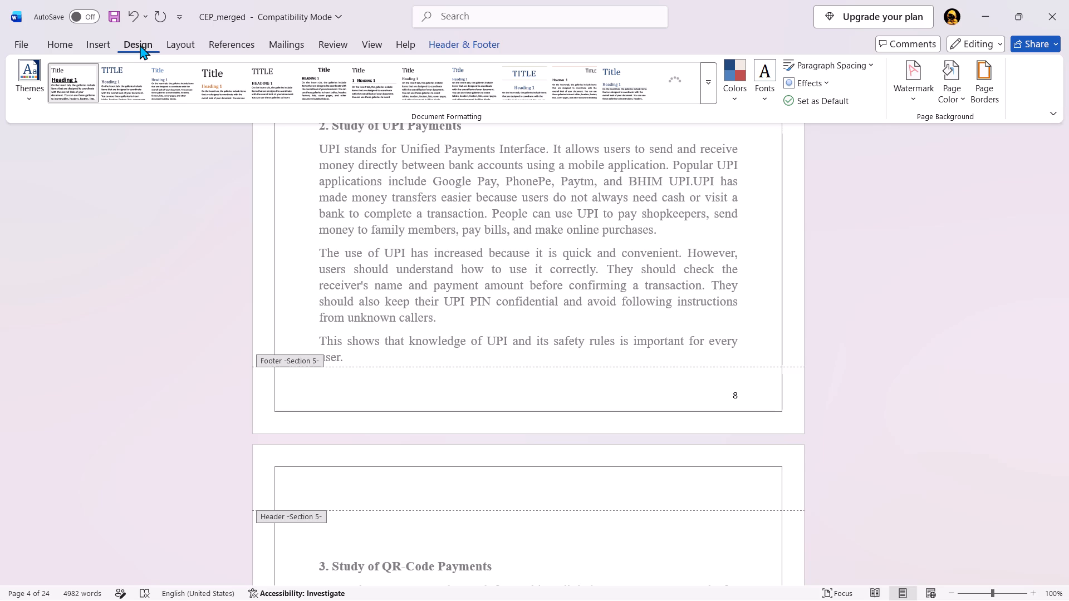
pyautogui.click(140, 45)
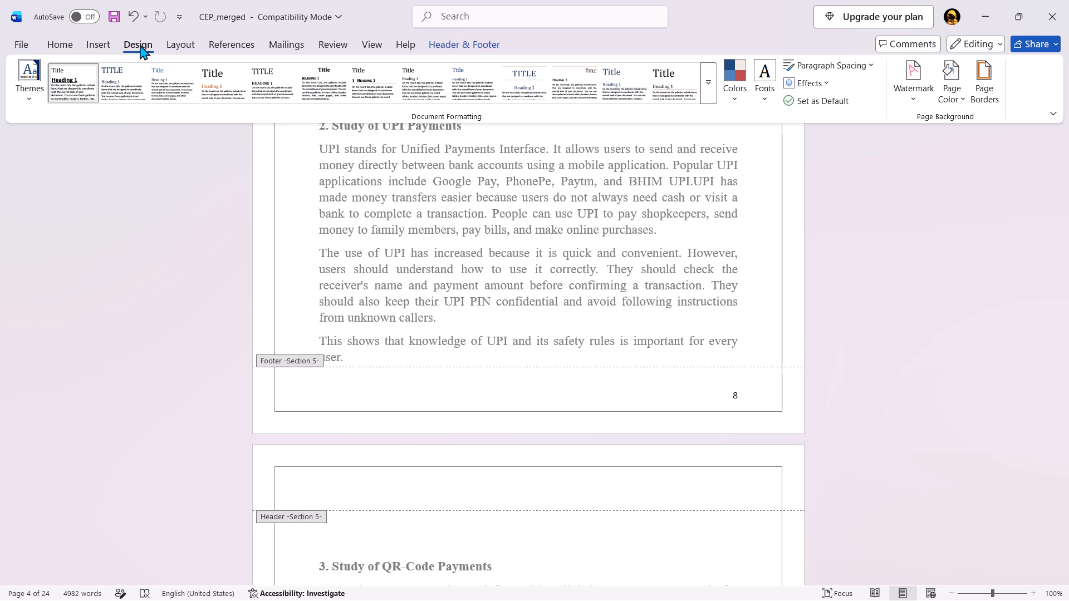
pyautogui.click(849, 197)
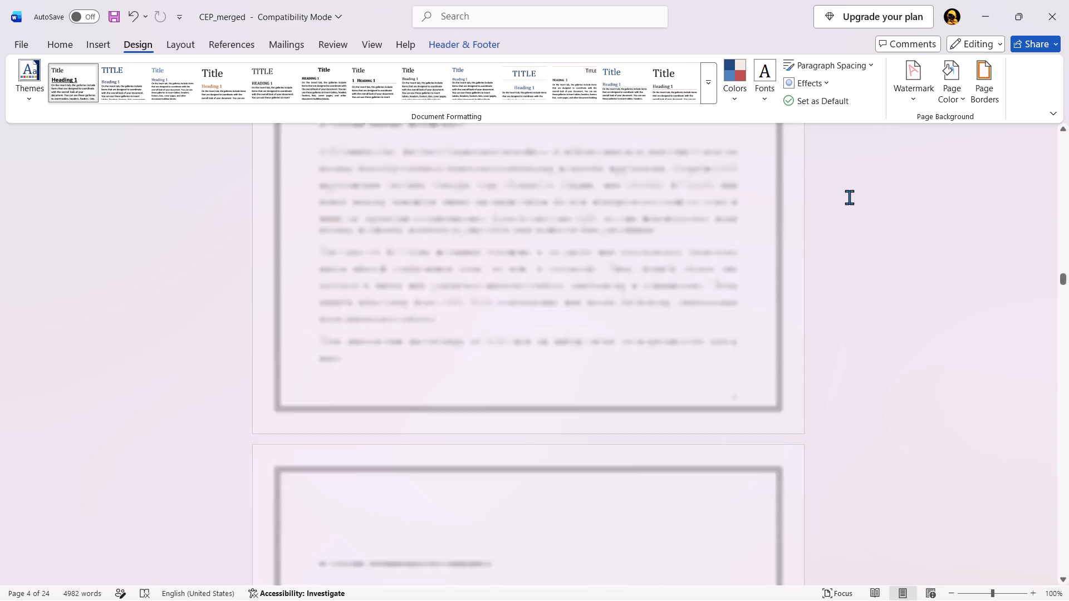
pyautogui.click(849, 197)
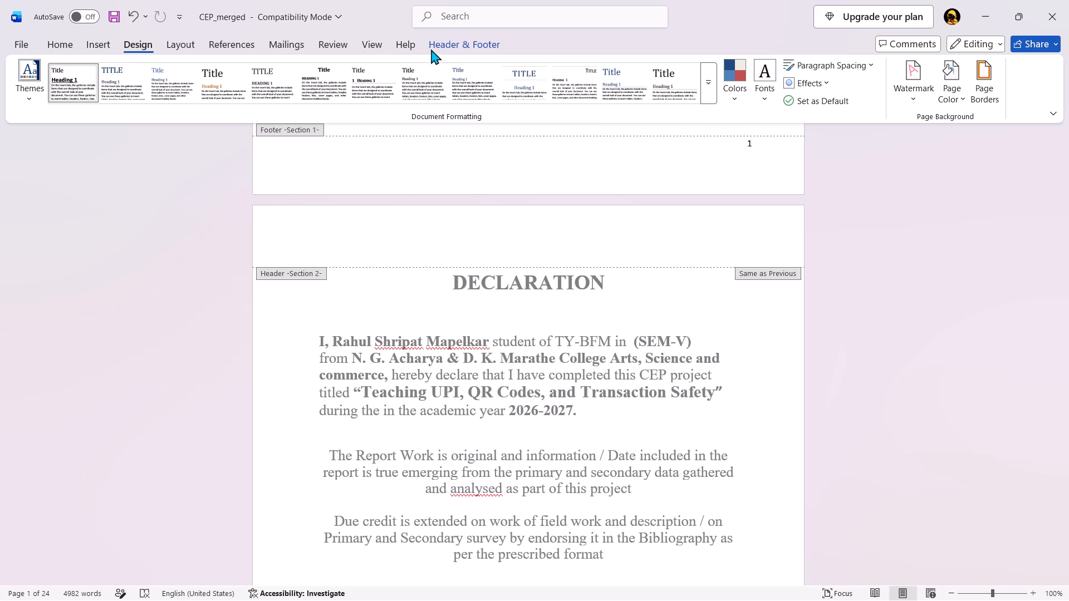
pyautogui.click(450, 49)
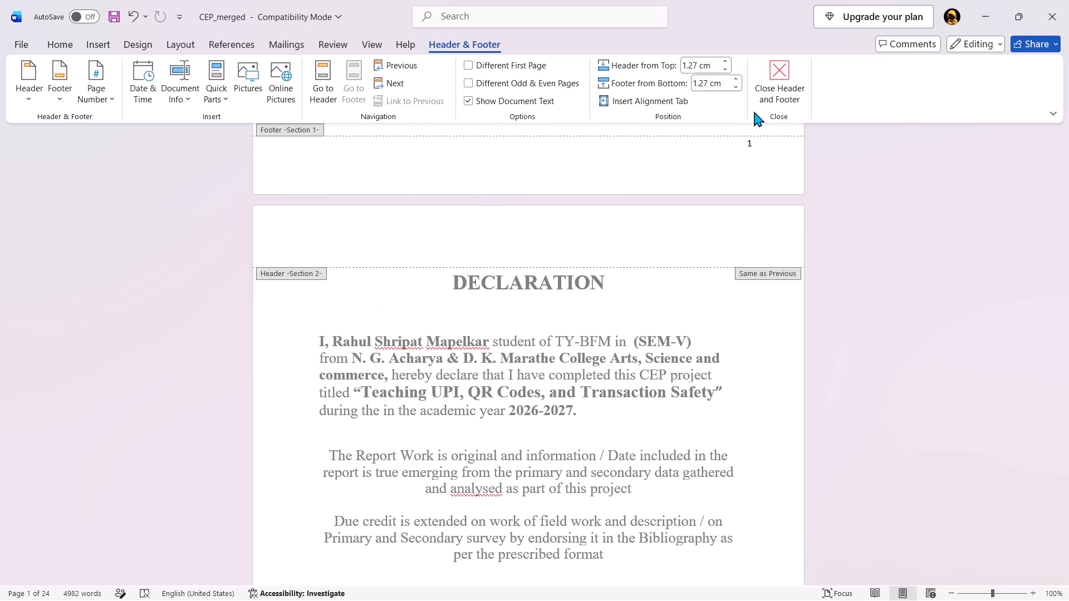
pyautogui.click(766, 92)
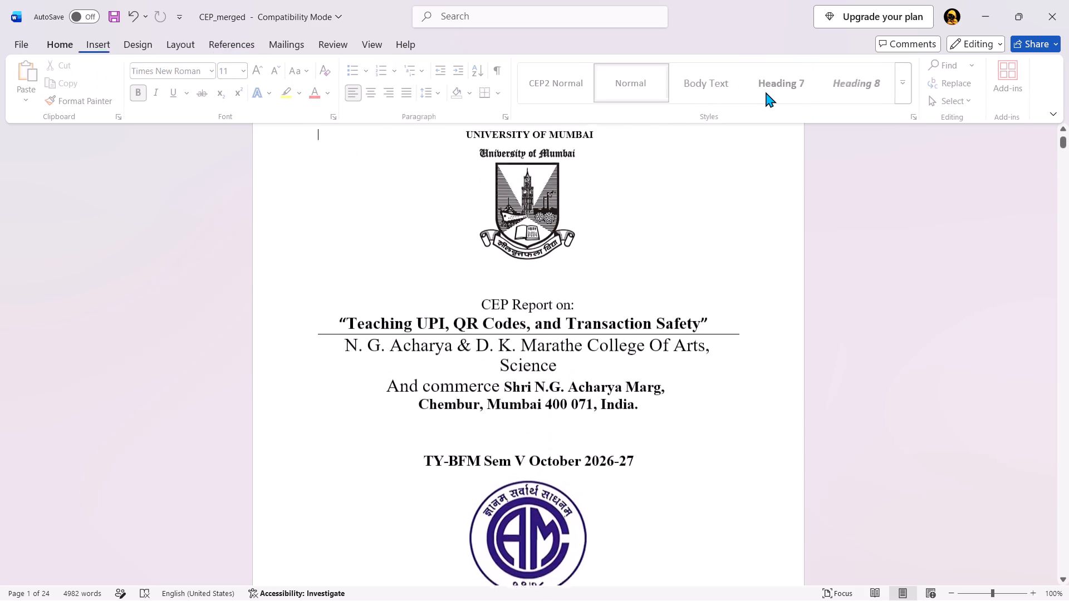
# Apply a Box page border to the whole document.
pyautogui.scroll(-5, 766, 315)
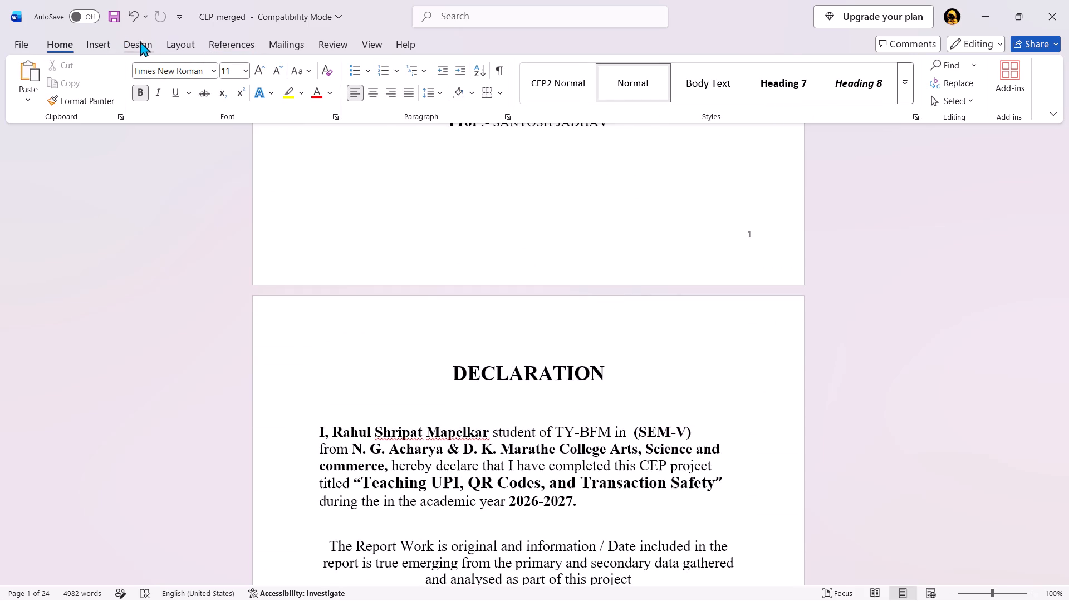
pyautogui.click(138, 41)
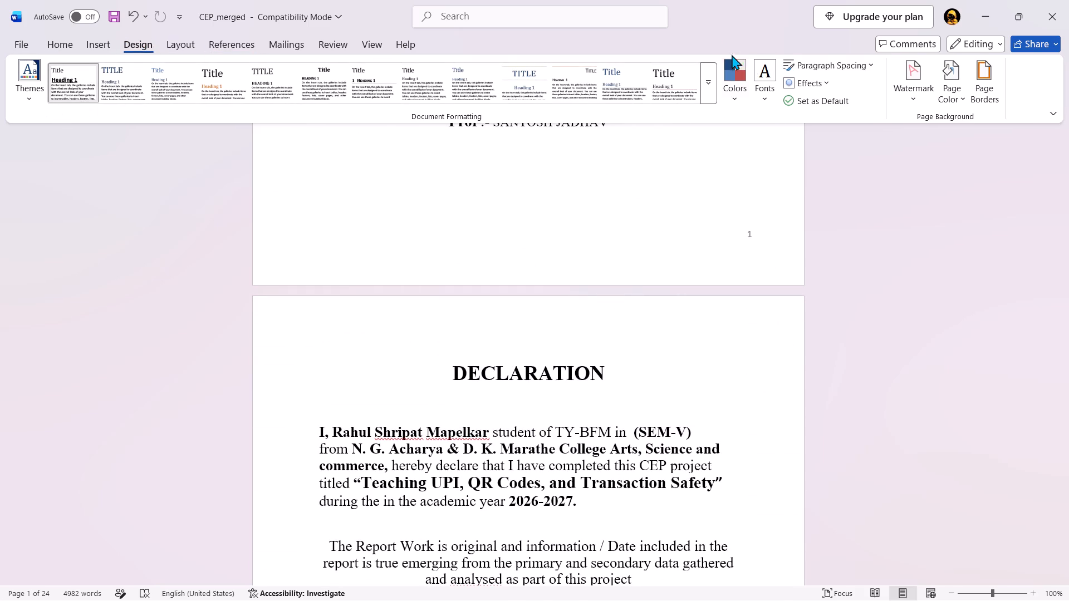
pyautogui.click(986, 96)
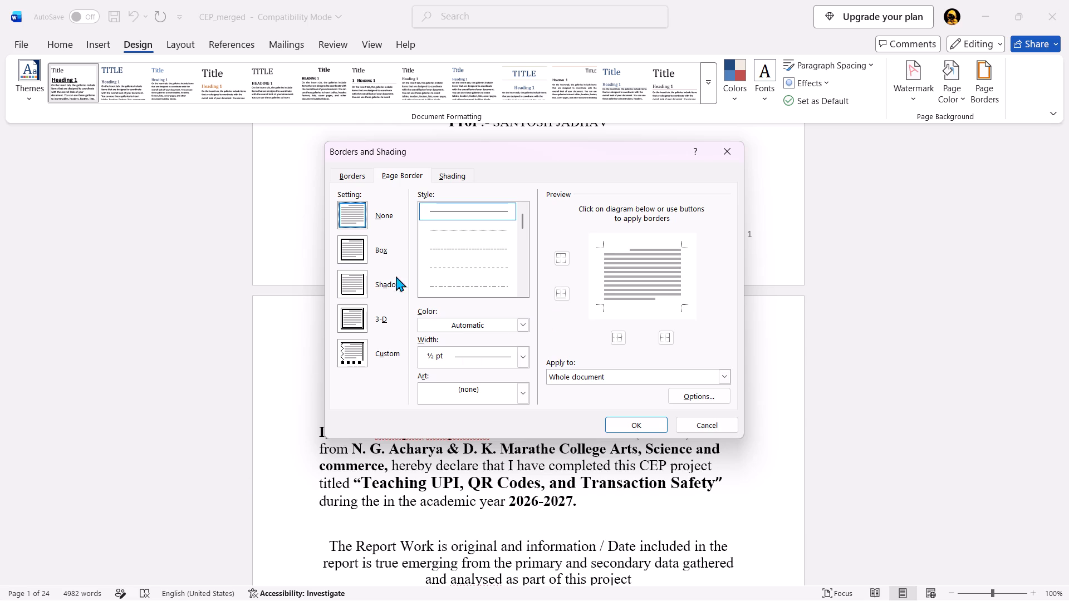
pyautogui.click(557, 378)
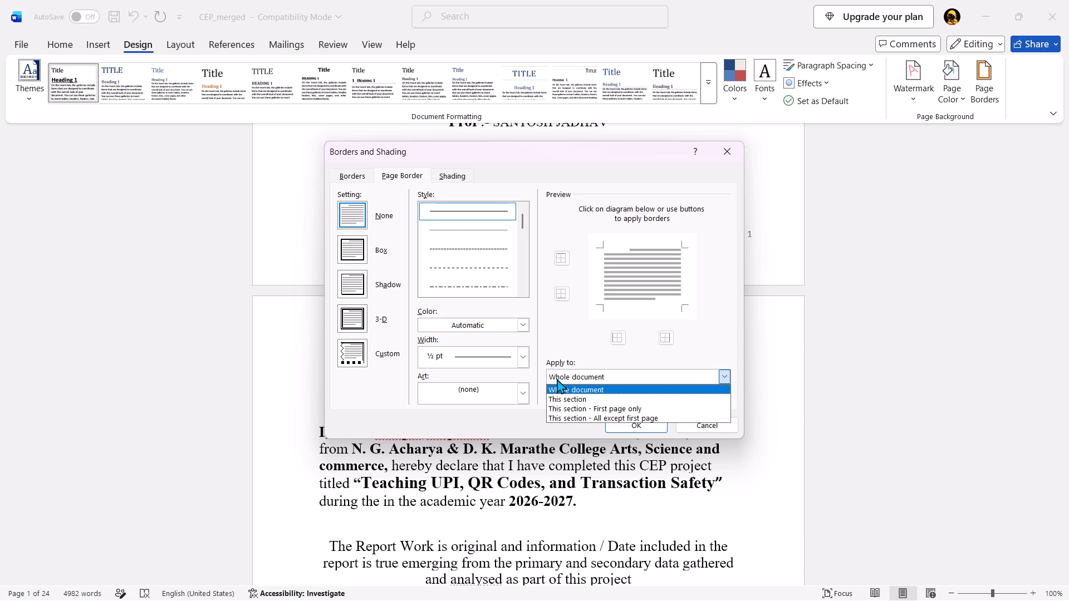
pyautogui.click(557, 378)
pyautogui.click(557, 378)
pyautogui.click(557, 378)
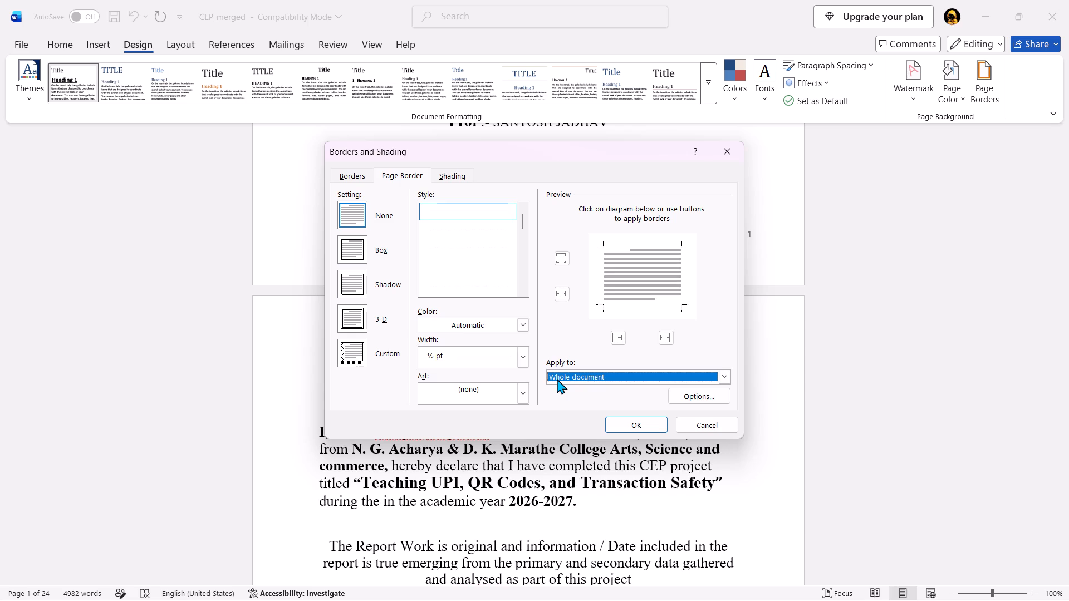
pyautogui.click(376, 238)
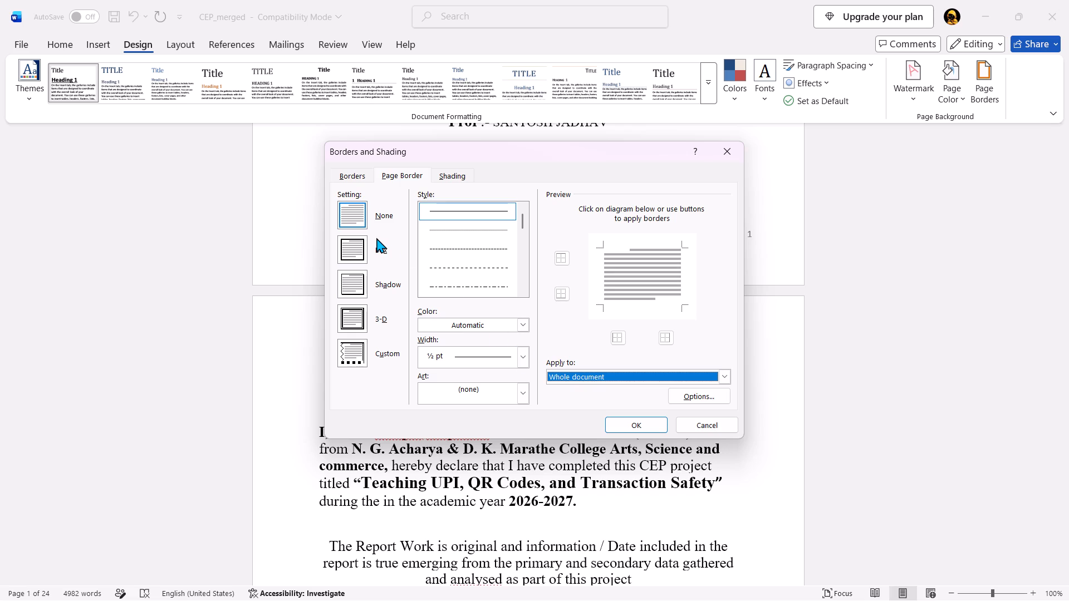
pyautogui.click(376, 248)
pyautogui.click(354, 246)
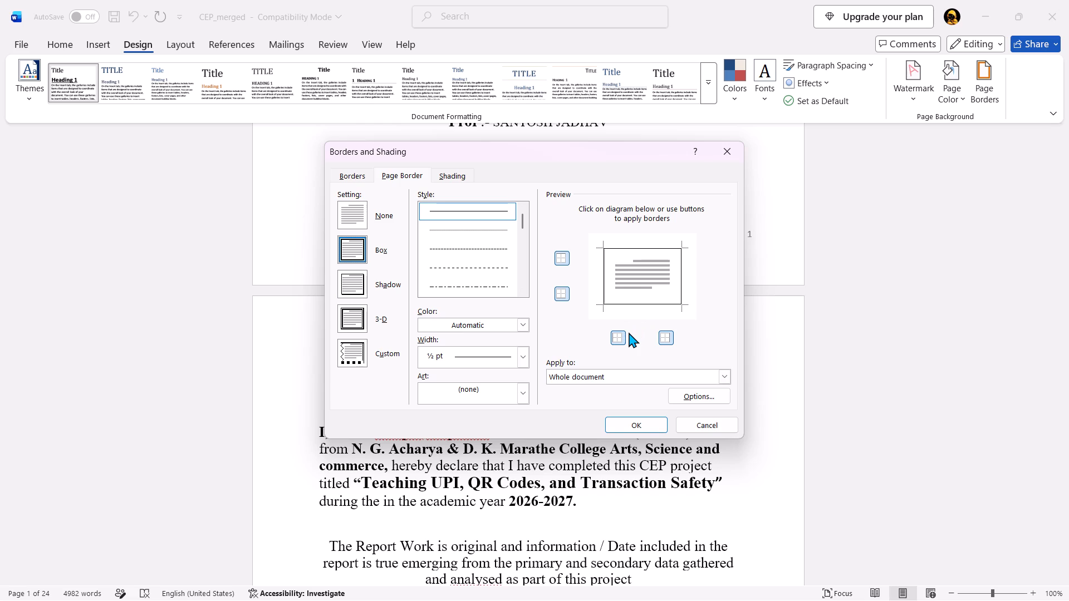
pyautogui.click(639, 432)
# Review the report from the cover page to the bibliography, checking the page borders and page numbers.
pyautogui.scroll(1, 639, 432)
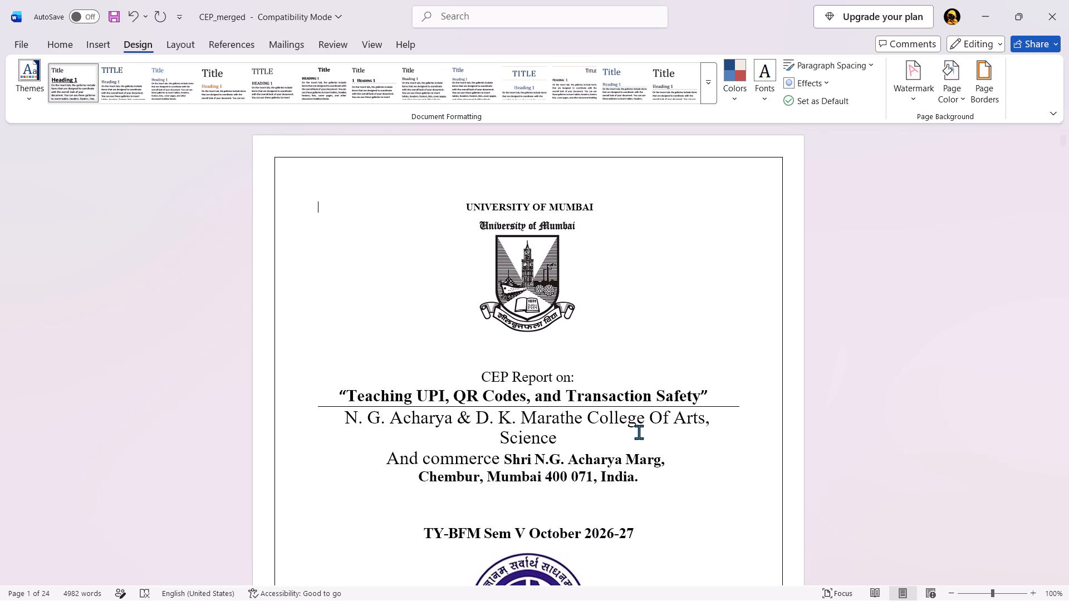
pyautogui.scroll(-16, 625, 487)
pyautogui.scroll(-6, 625, 487)
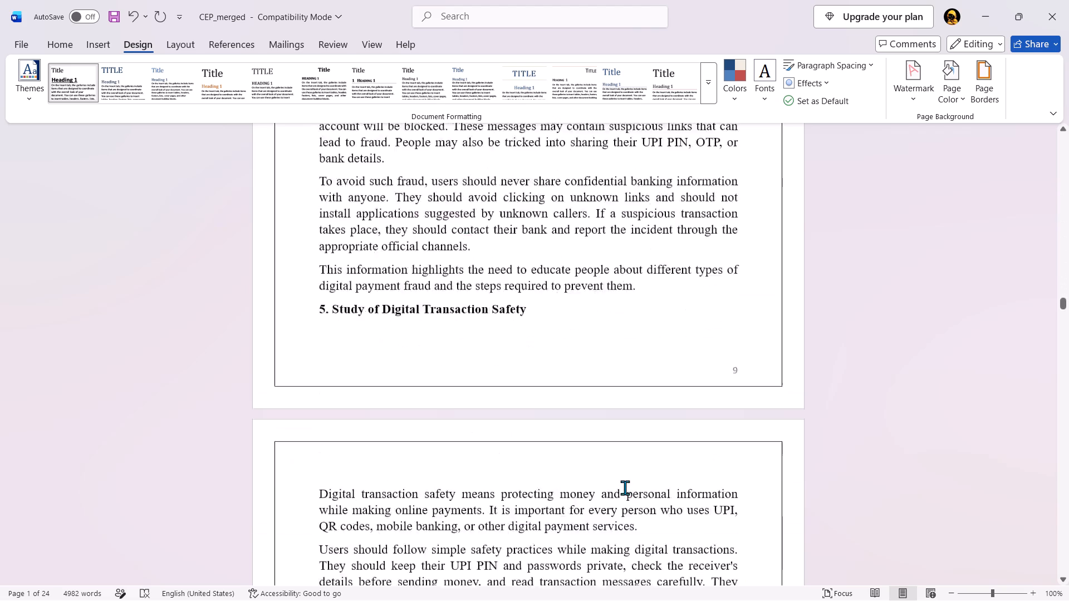
pyautogui.scroll(-20, 625, 487)
pyautogui.scroll(-4, 625, 487)
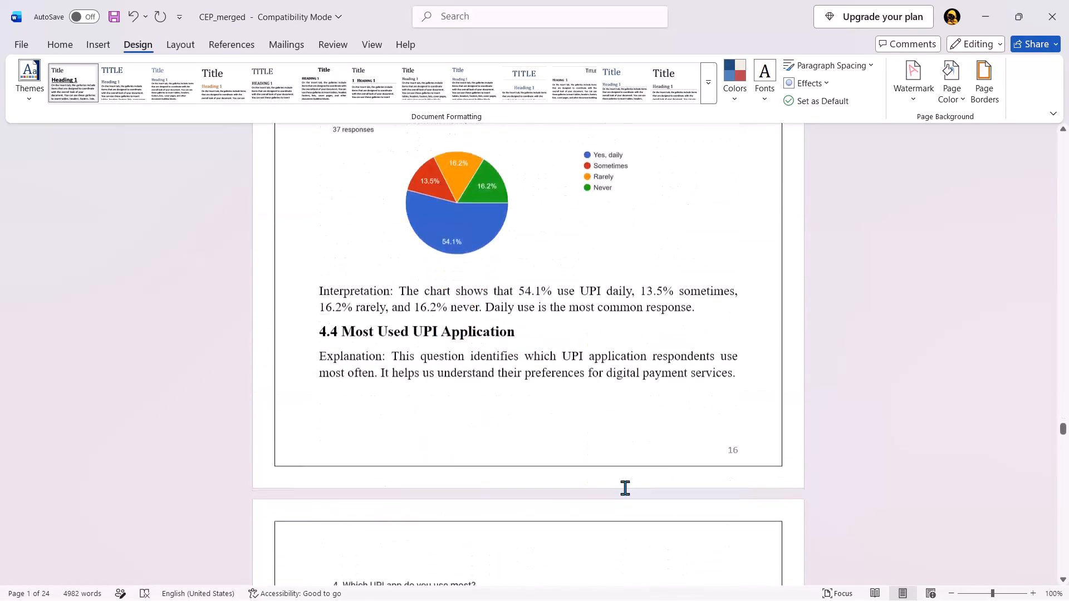
pyautogui.scroll(-19, 625, 487)
pyautogui.scroll(9, 625, 487)
pyautogui.scroll(-16, 625, 487)
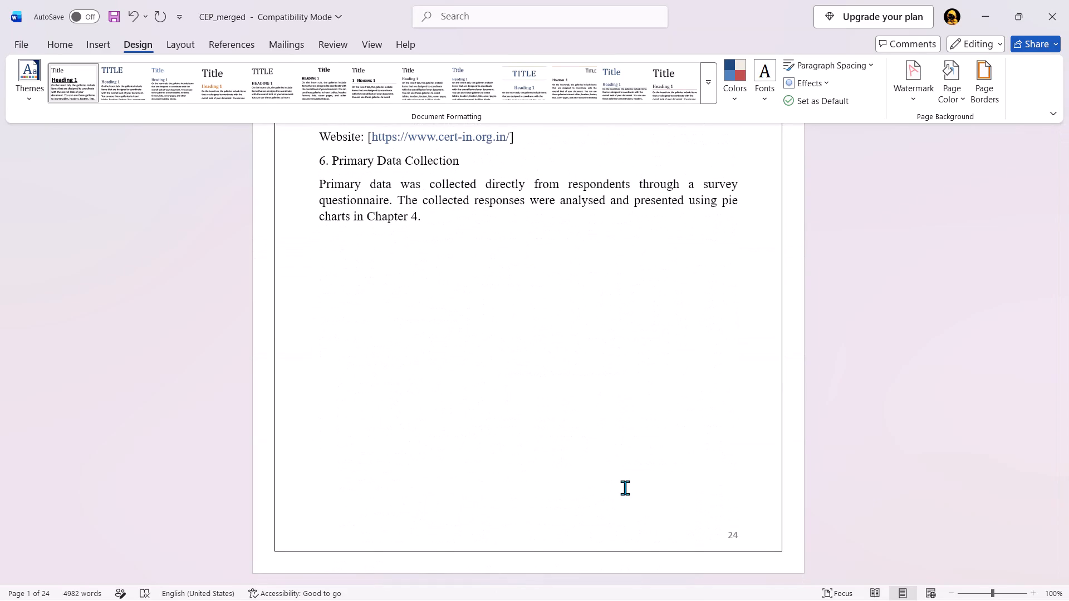
pyautogui.scroll(2, 624, 550)
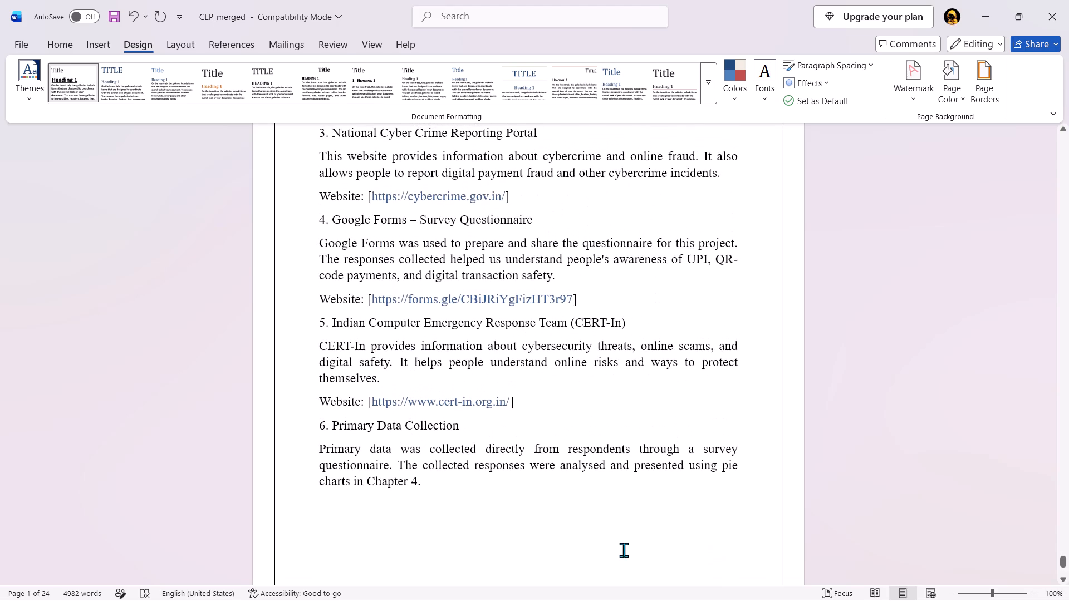
pyautogui.scroll(20, 624, 550)
pyautogui.scroll(20, 624, 550)
pyautogui.scroll(20, 624, 550)
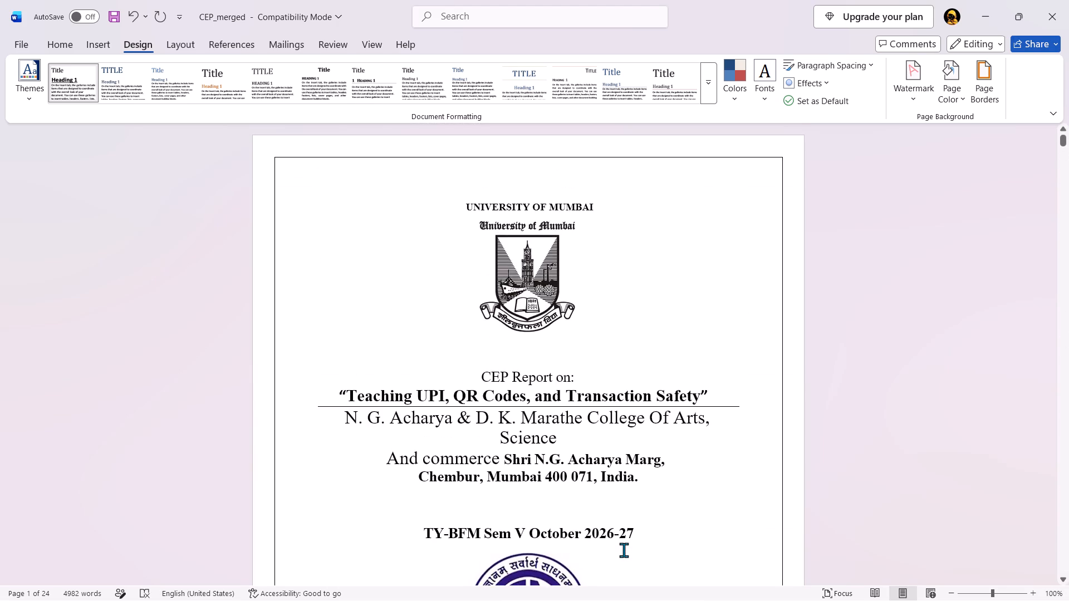
pyautogui.scroll(-13, 624, 550)
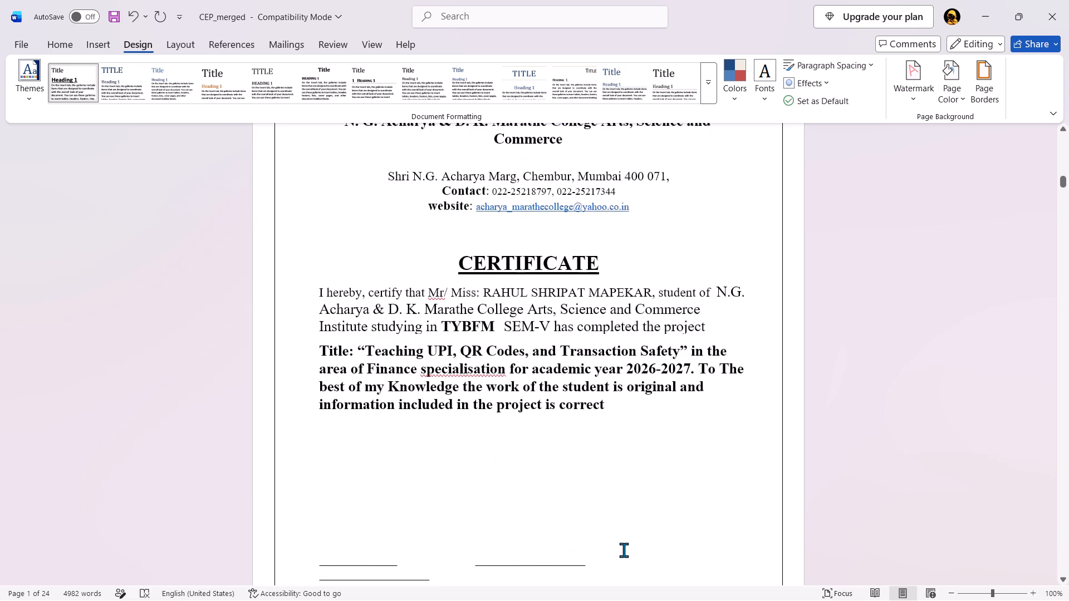
# Enter page 5, centred on the third line, in the index table's Pages cell for Introduction and objective.
pyautogui.scroll(-8, 624, 550)
pyautogui.scroll(1, 624, 550)
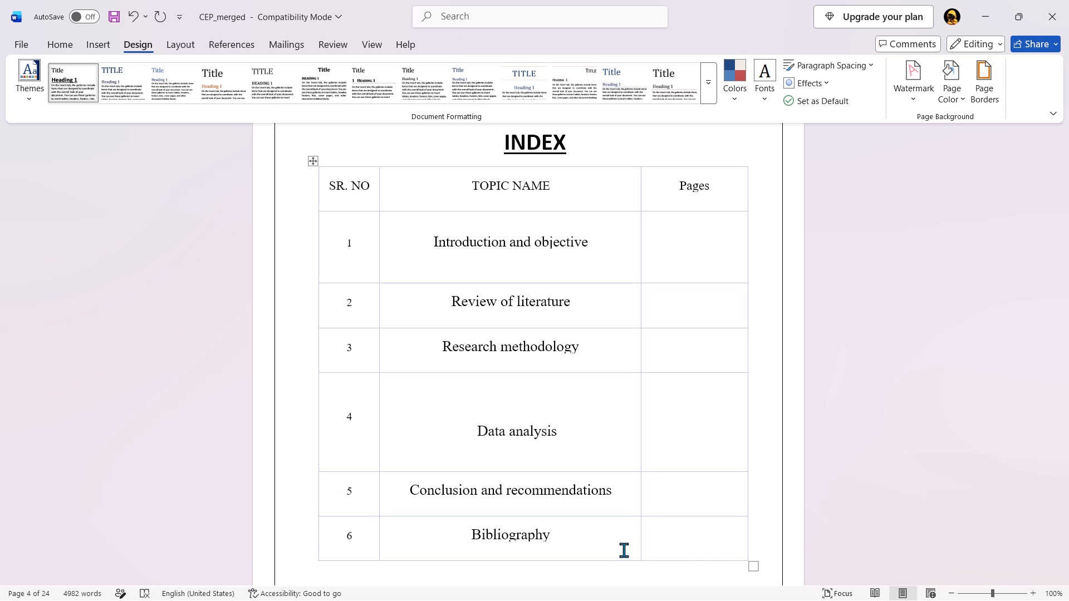
pyautogui.hscroll(1, 624, 550)
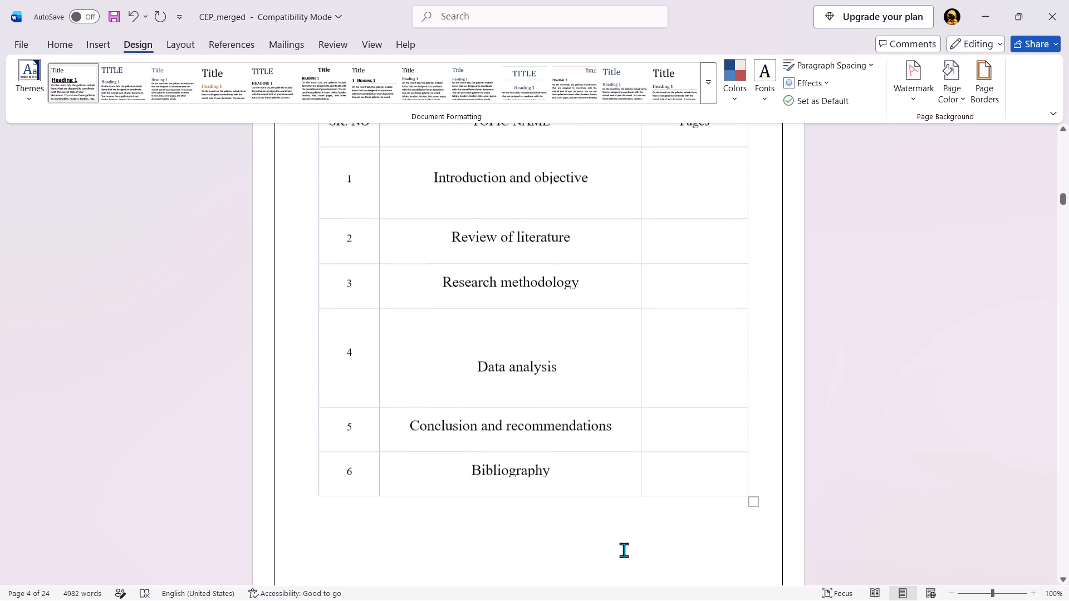
pyautogui.hscroll(1, 624, 550)
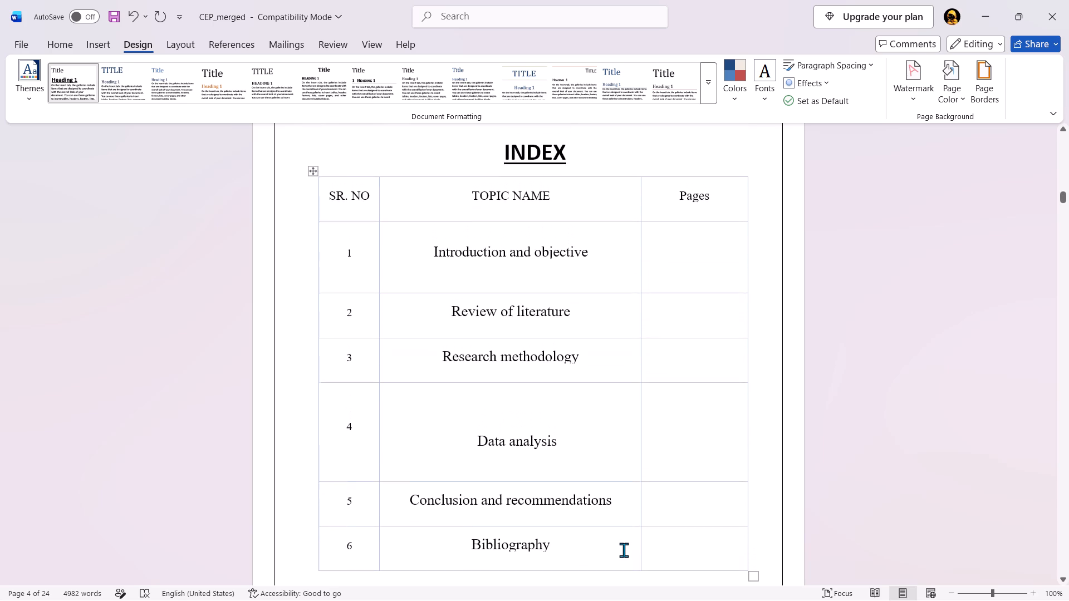
pyautogui.hscroll(1, 624, 550)
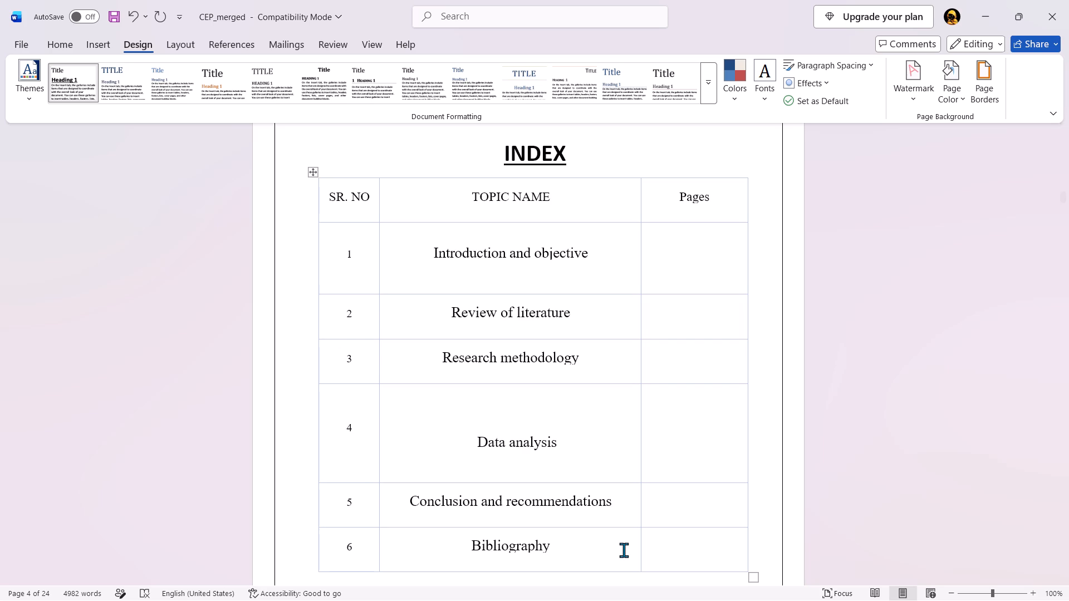
pyautogui.scroll(-7, 624, 550)
pyautogui.scroll(2, 624, 550)
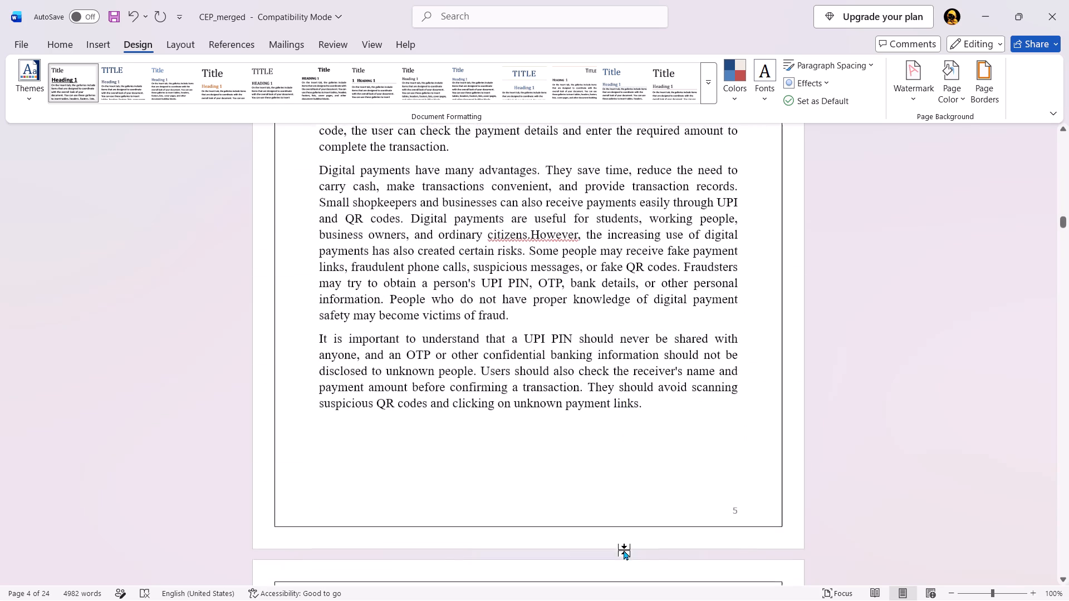
pyautogui.scroll(2, 624, 550)
pyautogui.scroll(-10, 624, 550)
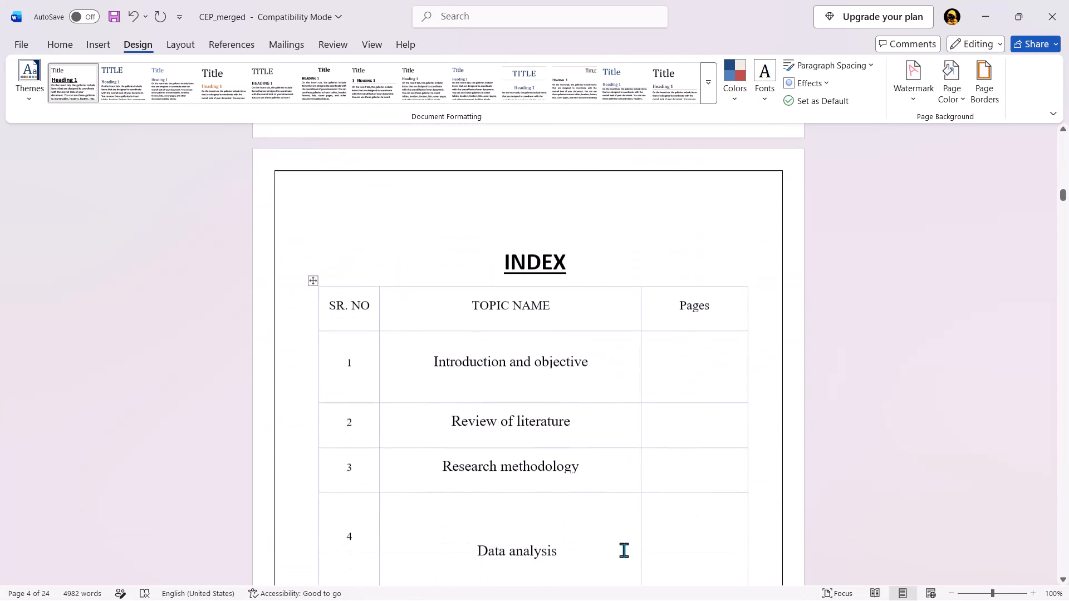
pyautogui.click(728, 381)
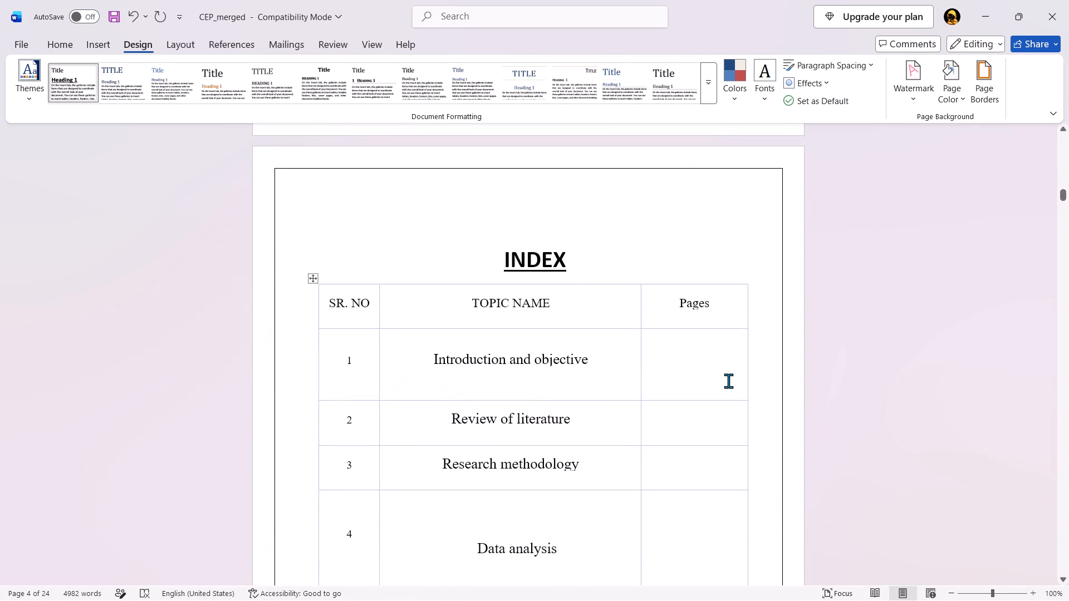
pyautogui.press('5')
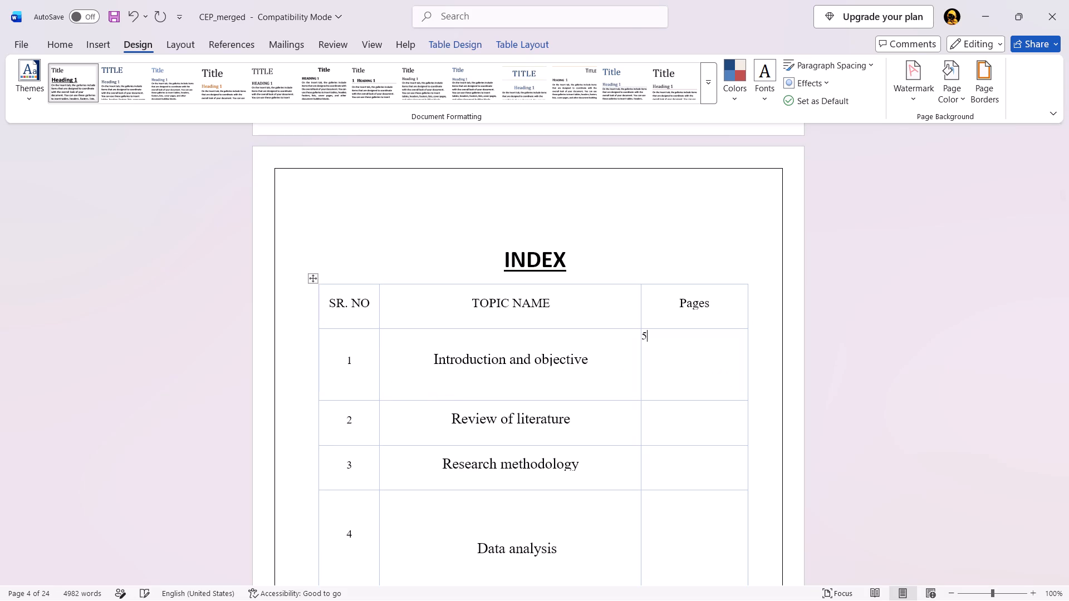
pyautogui.press('BackSpace')
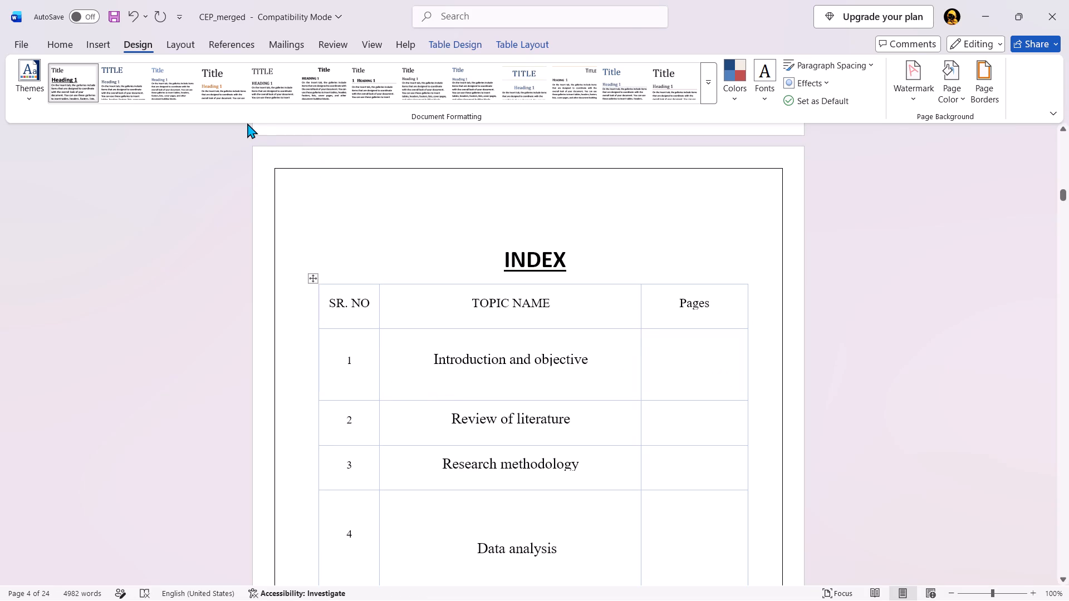
pyautogui.click(66, 42)
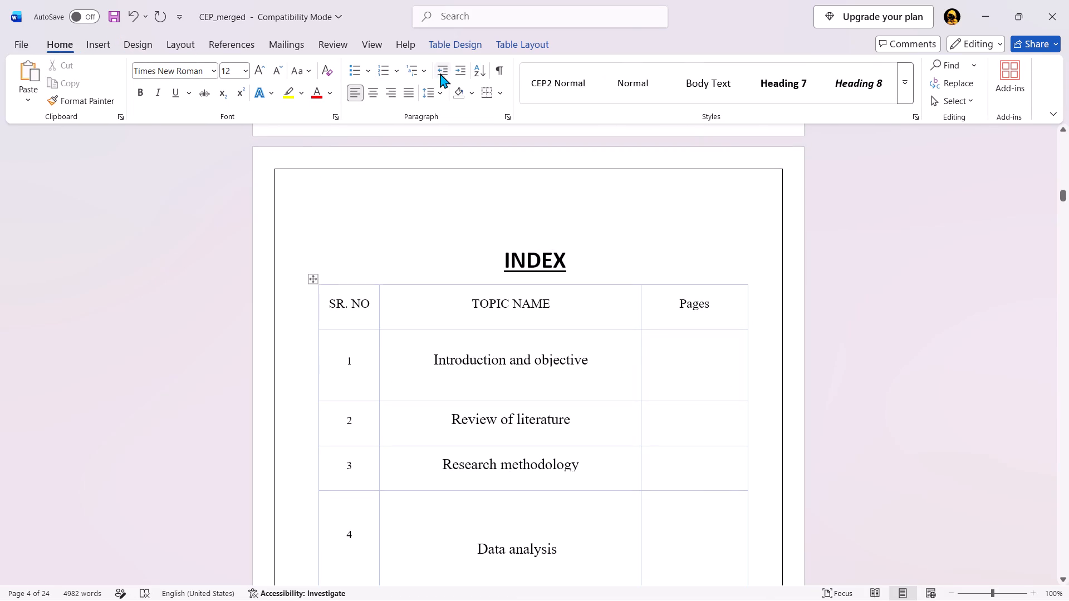
pyautogui.click(369, 88)
pyautogui.press('5')
pyautogui.press('BackSpace')
pyautogui.press('Return')
pyautogui.press('Return')
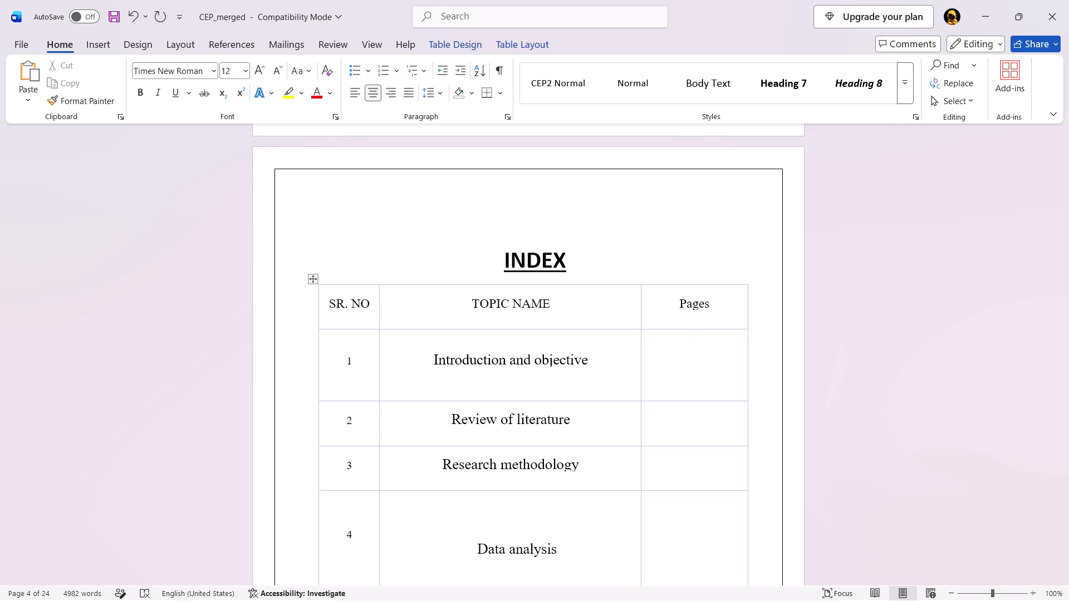
pyautogui.press('5')
# Look up where Chapter 2 starts and enter page 8, centred on the second line, in the Pages cell for Review of literature.
pyautogui.scroll(-16, 458, 410)
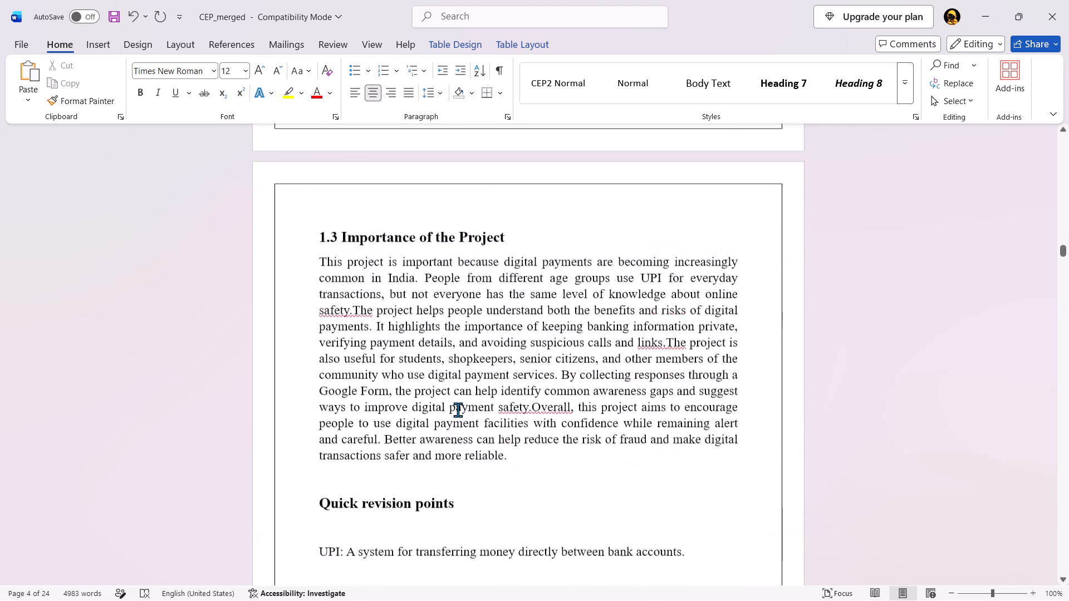
pyautogui.scroll(-6, 458, 410)
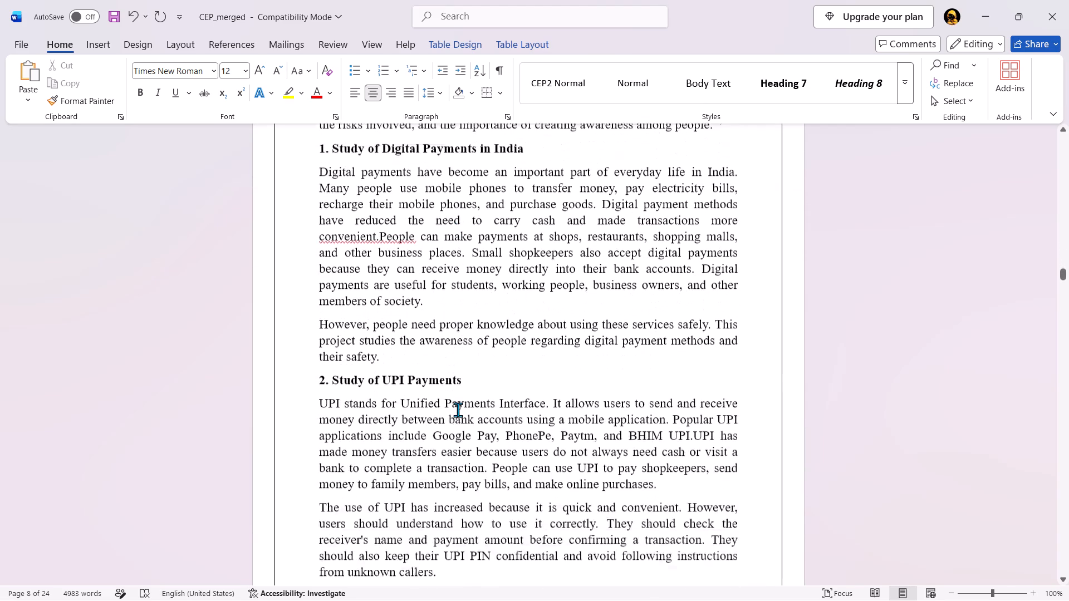
pyautogui.scroll(-2, 458, 410)
pyautogui.scroll(18, 458, 410)
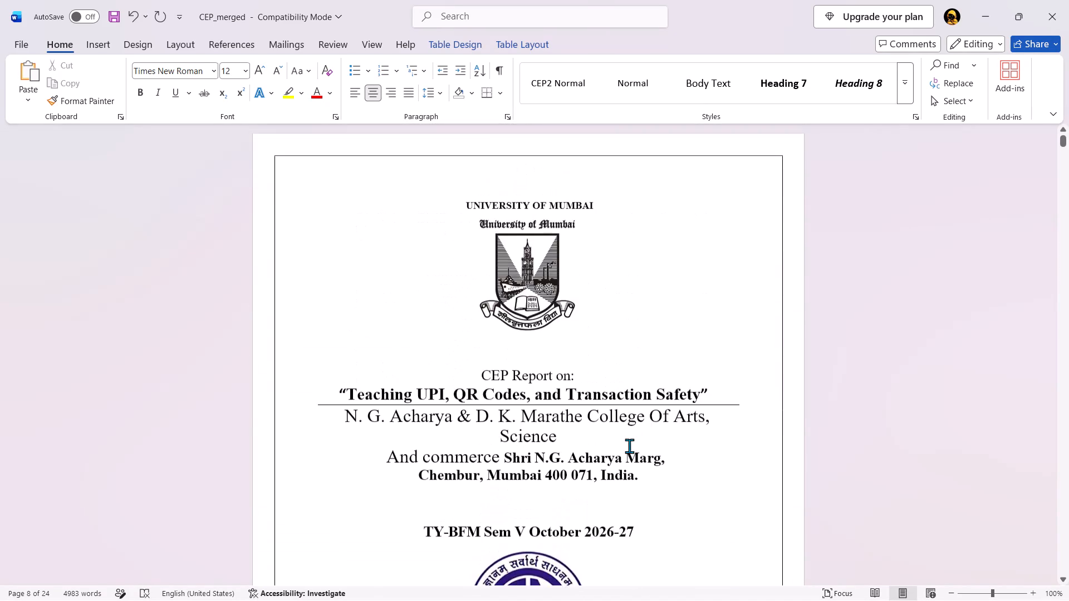
pyautogui.scroll(-13, 629, 446)
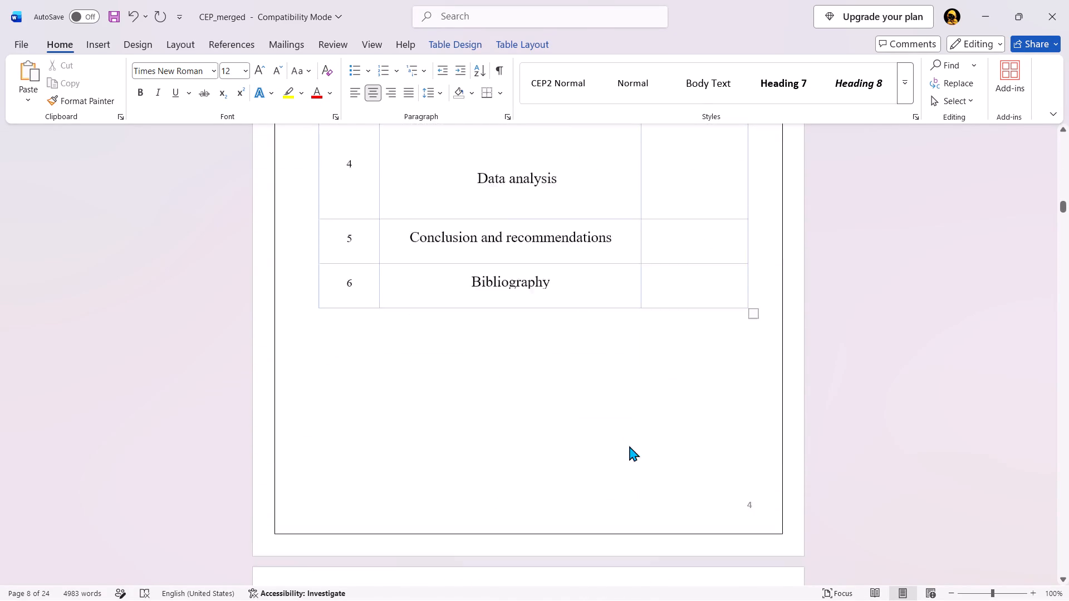
pyautogui.scroll(-1, 629, 446)
pyautogui.scroll(1, 629, 446)
pyautogui.scroll(-1, 629, 446)
pyautogui.scroll(-1, 674, 543)
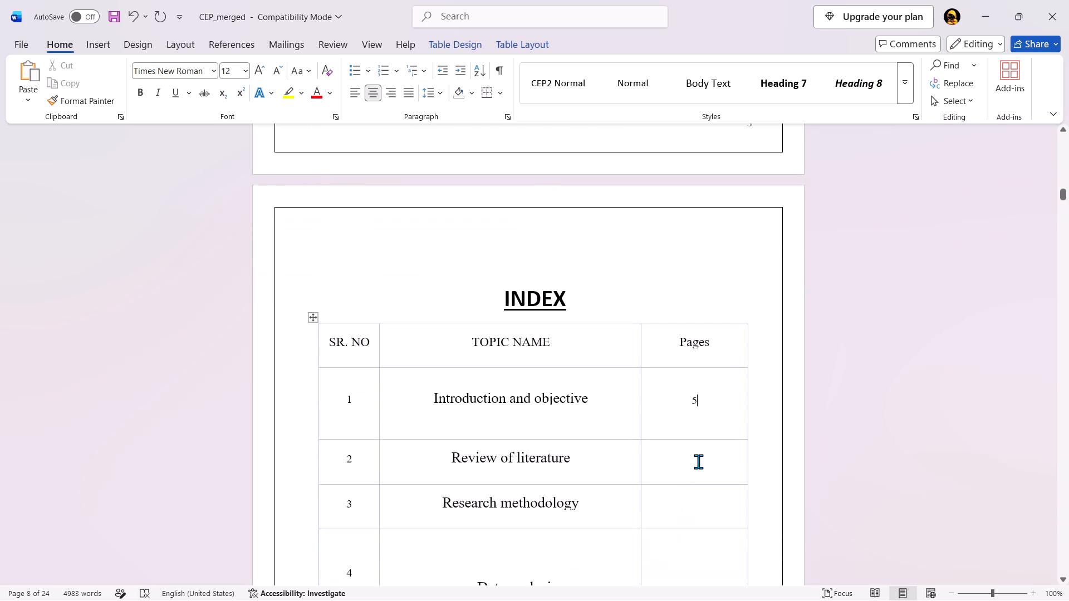
pyautogui.click(686, 456)
pyautogui.click(374, 97)
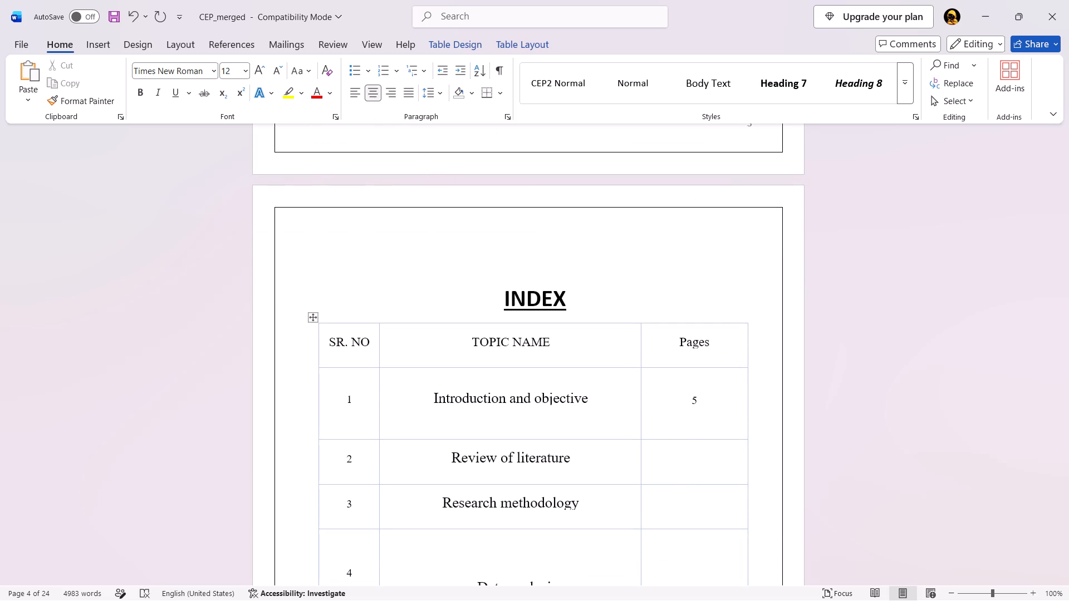
pyautogui.press('Return')
pyautogui.press('8')
# Move the insertion point to the middle of a second line in the Research methodology Pages cell by padding with spaces.
pyautogui.click(673, 513)
pyautogui.press('space')
pyautogui.press('Return')
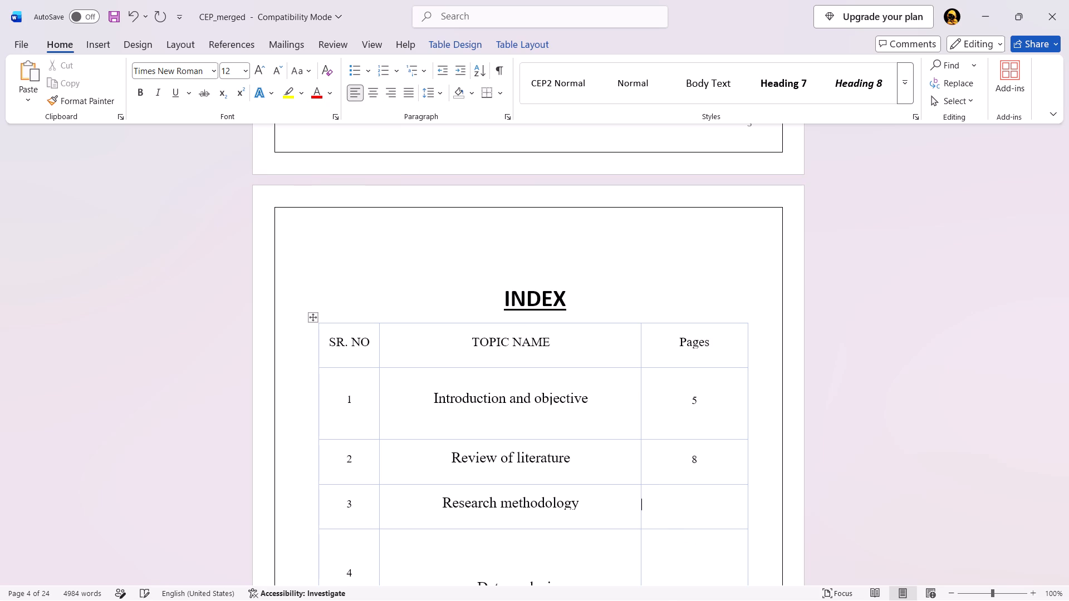
pyautogui.press('space')
pyautogui.press('space')
pyautogui.press('space')
pyautogui.press('space')
pyautogui.press('space')
pyautogui.press('space')
pyautogui.press('space')
pyautogui.press('space')
pyautogui.press('space')
pyautogui.press('space')
pyautogui.press('space')
pyautogui.press('space')
pyautogui.press('space')
pyautogui.press('space')
pyautogui.press('space')
pyautogui.press('space')
pyautogui.press('space')
pyautogui.press('space')
pyautogui.press('space')
pyautogui.press('space')
pyautogui.press('BackSpace')
pyautogui.press('BackSpace')
pyautogui.press('BackSpace')
pyautogui.press('BackSpace')
pyautogui.press('BackSpace')
pyautogui.press('BackSpace')
pyautogui.press('BackSpace')
pyautogui.press('BackSpace')
pyautogui.press('BackSpace')
pyautogui.press('BackSpace')
pyautogui.press('BackSpace')
# Look up the page on which Chapter 3: Research Methodology starts, and return to the index table.
pyautogui.scroll(-9, 673, 513)
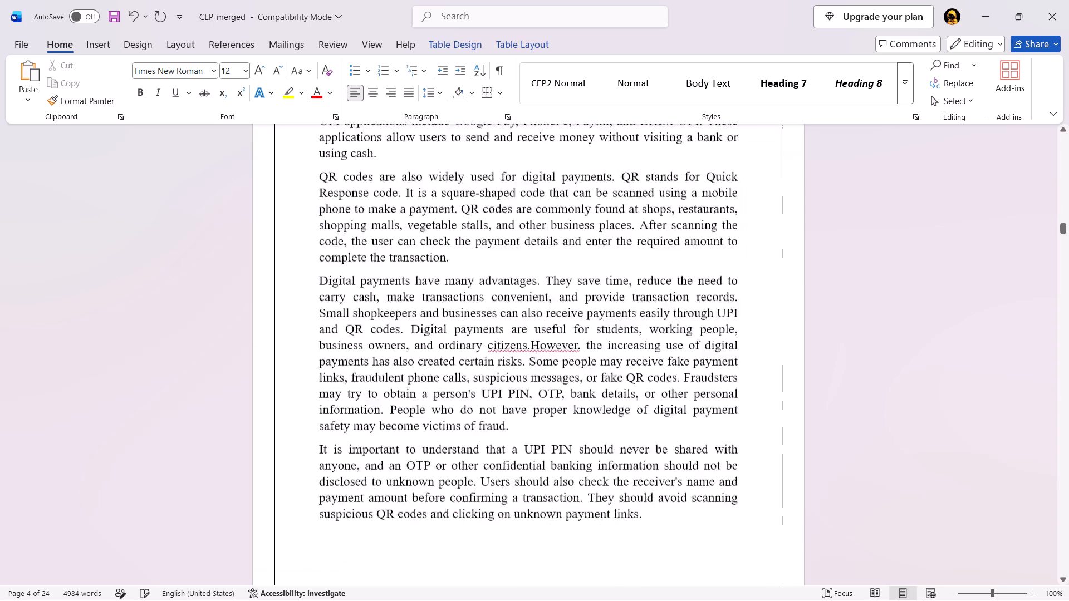
pyautogui.scroll(-1, 673, 513)
pyautogui.scroll(8, 673, 513)
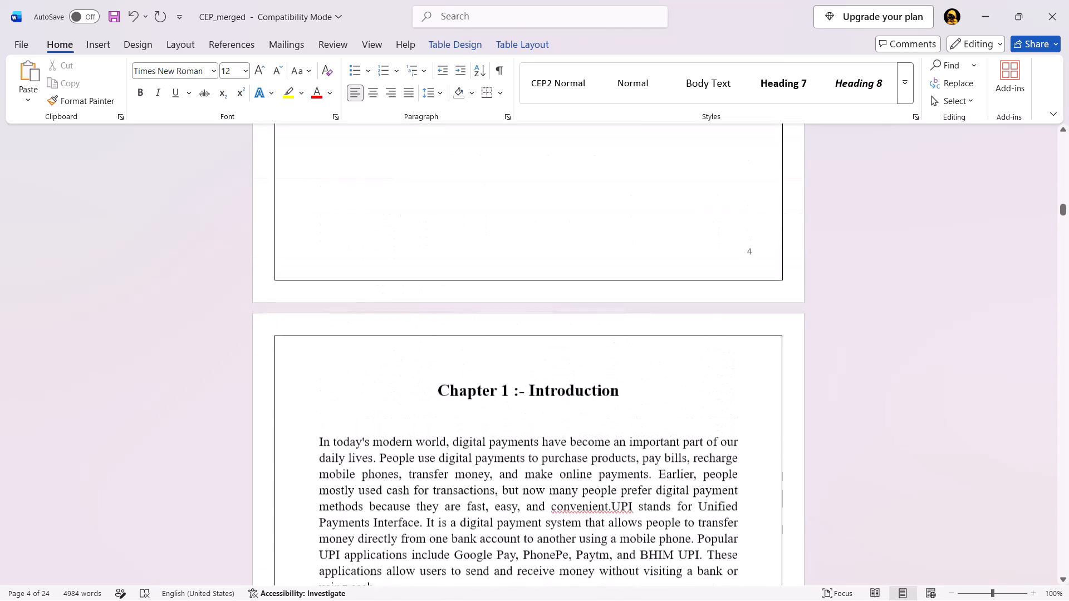
pyautogui.scroll(3, 673, 513)
pyautogui.scroll(-3, 673, 513)
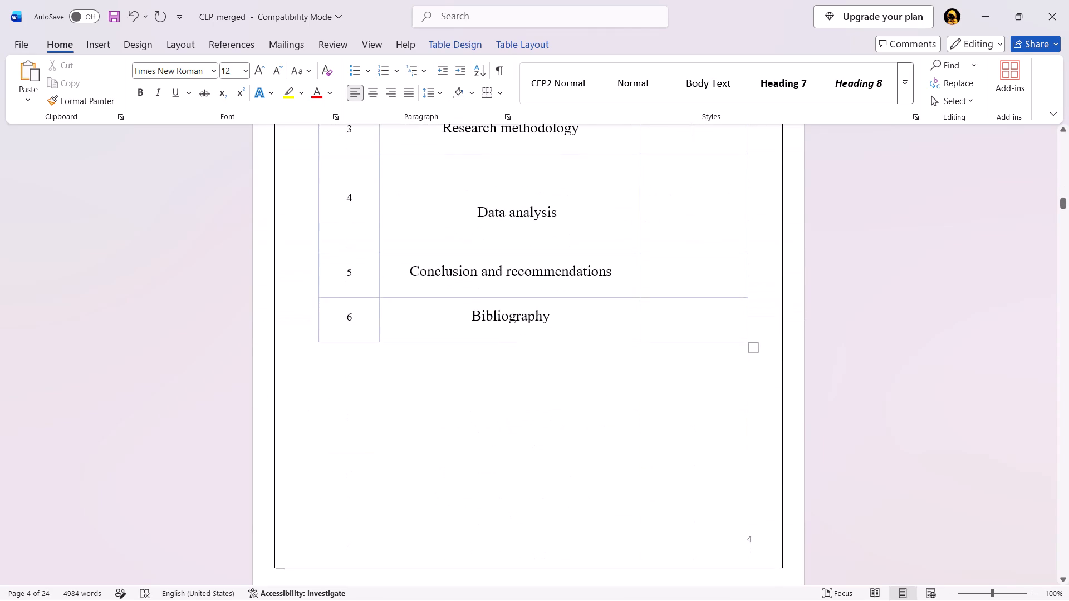
pyautogui.scroll(1, 673, 513)
pyautogui.scroll(-20, 673, 513)
pyautogui.scroll(-2, 673, 513)
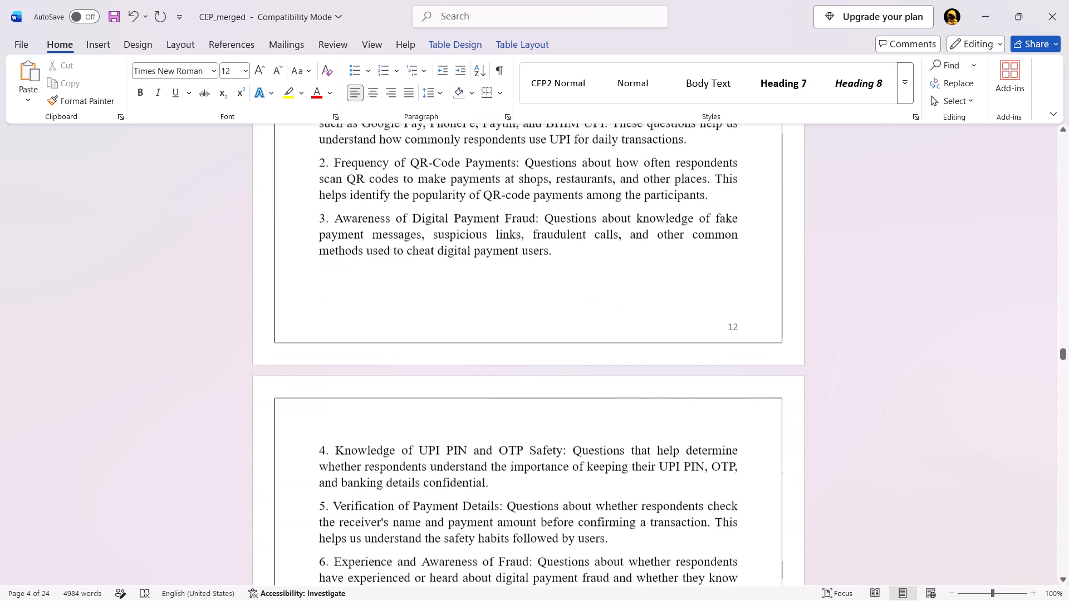
pyautogui.scroll(9, 673, 513)
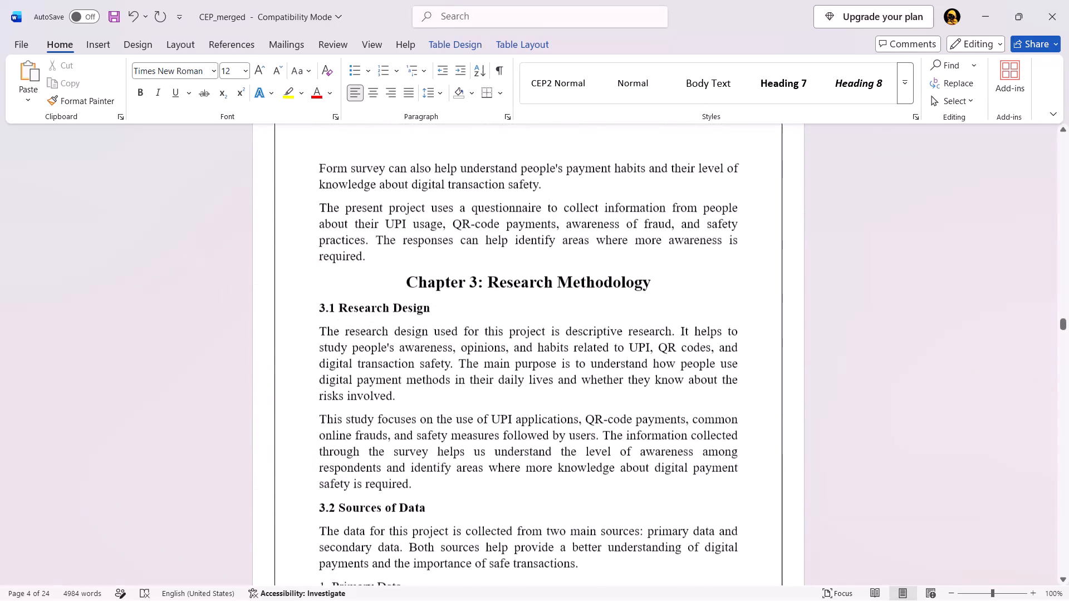
pyautogui.scroll(7, 673, 513)
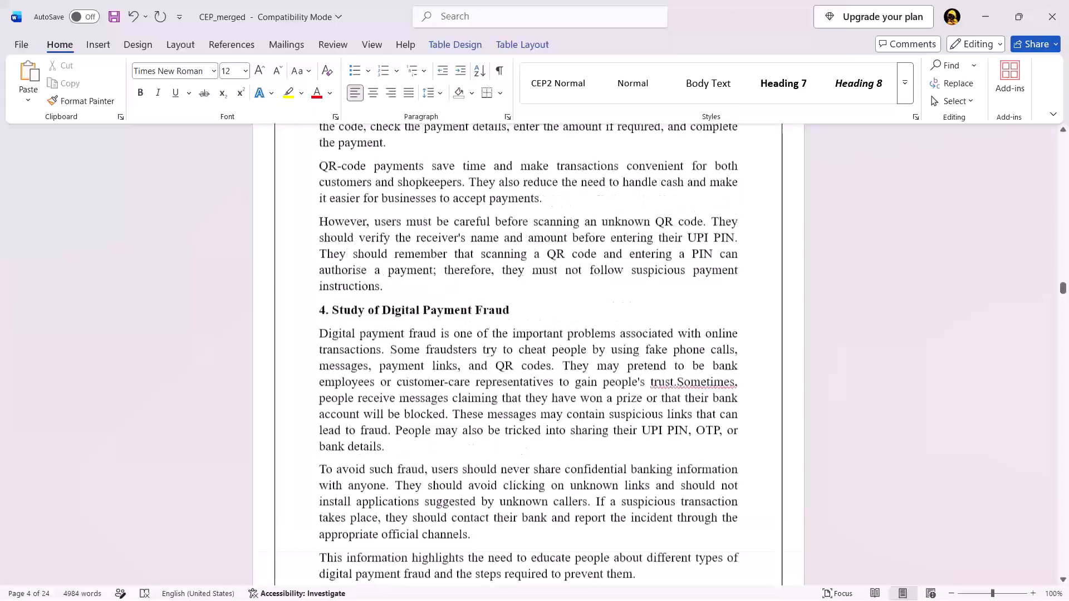
pyautogui.scroll(5, 673, 513)
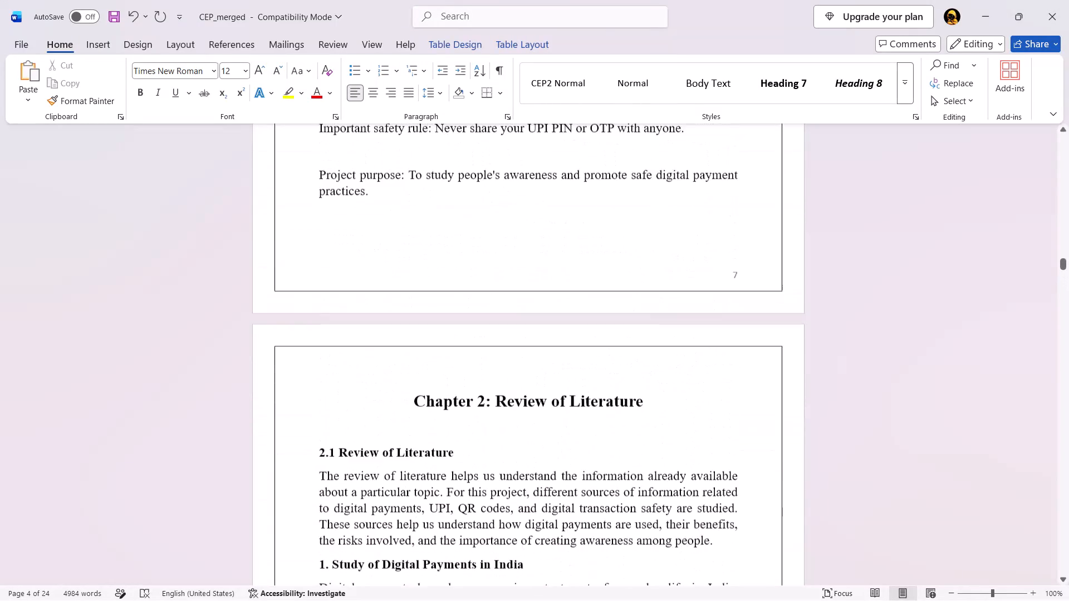
pyautogui.scroll(-11, 673, 513)
pyautogui.scroll(20, 673, 513)
pyautogui.scroll(2, 673, 513)
pyautogui.scroll(-6, 673, 513)
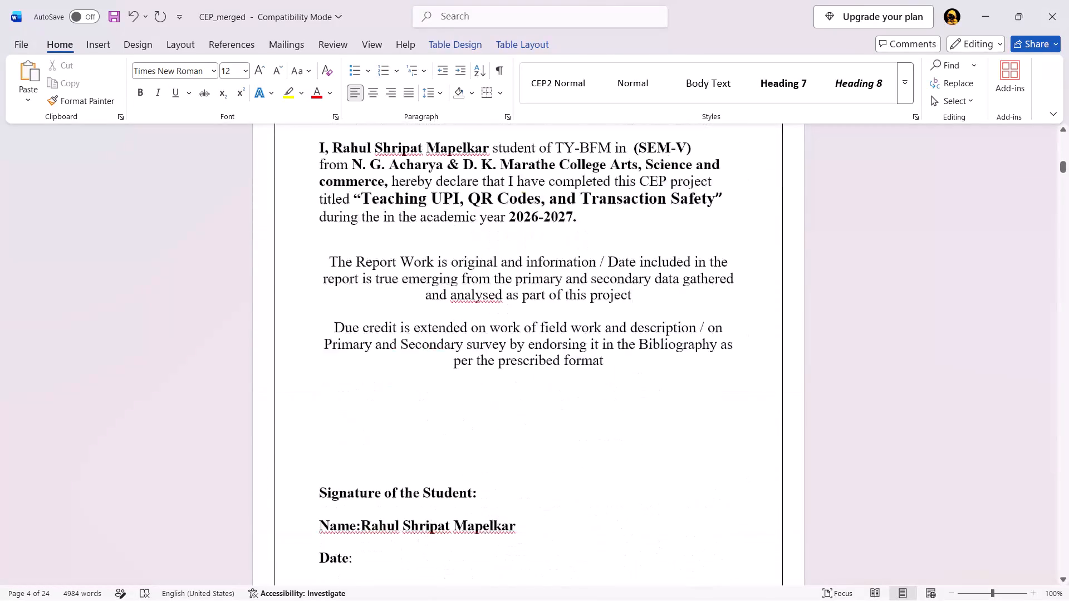
pyautogui.scroll(-2, 673, 513)
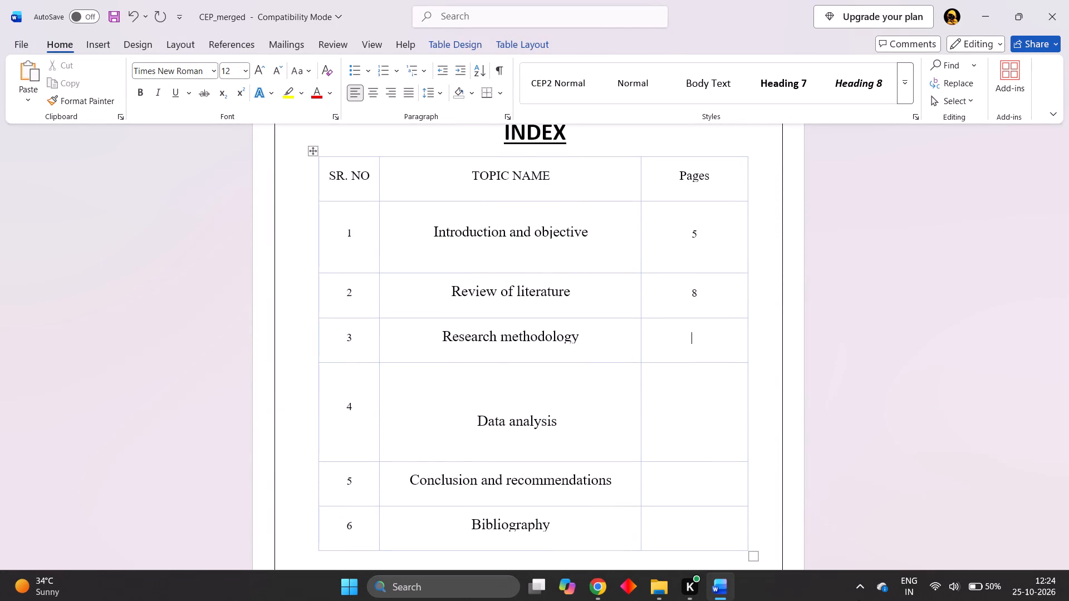
pyautogui.scroll(-15, 623, 424)
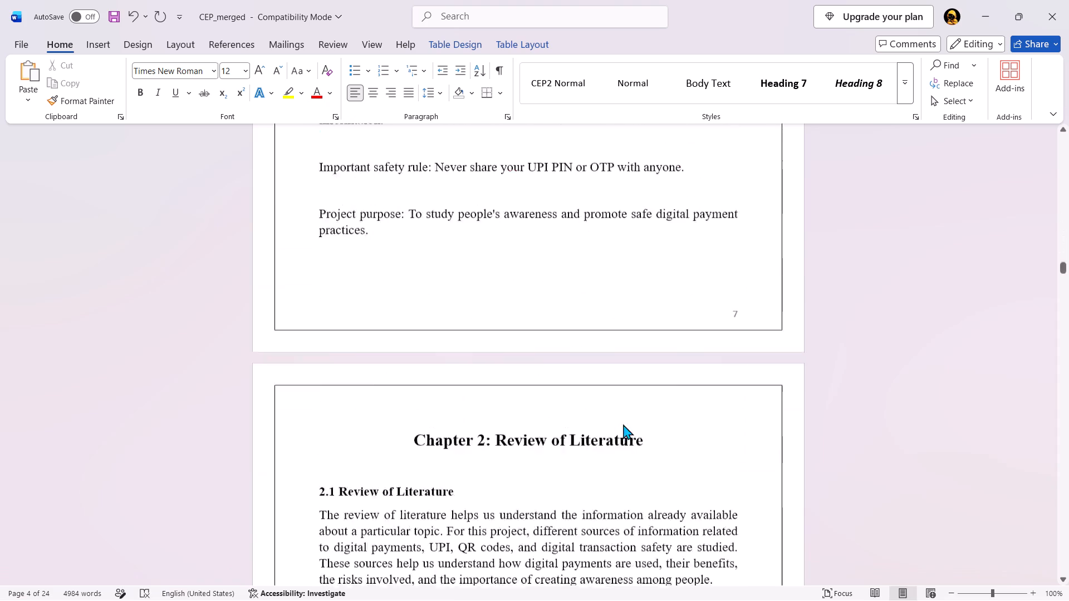
pyautogui.scroll(-4, 623, 424)
pyautogui.scroll(5, 623, 424)
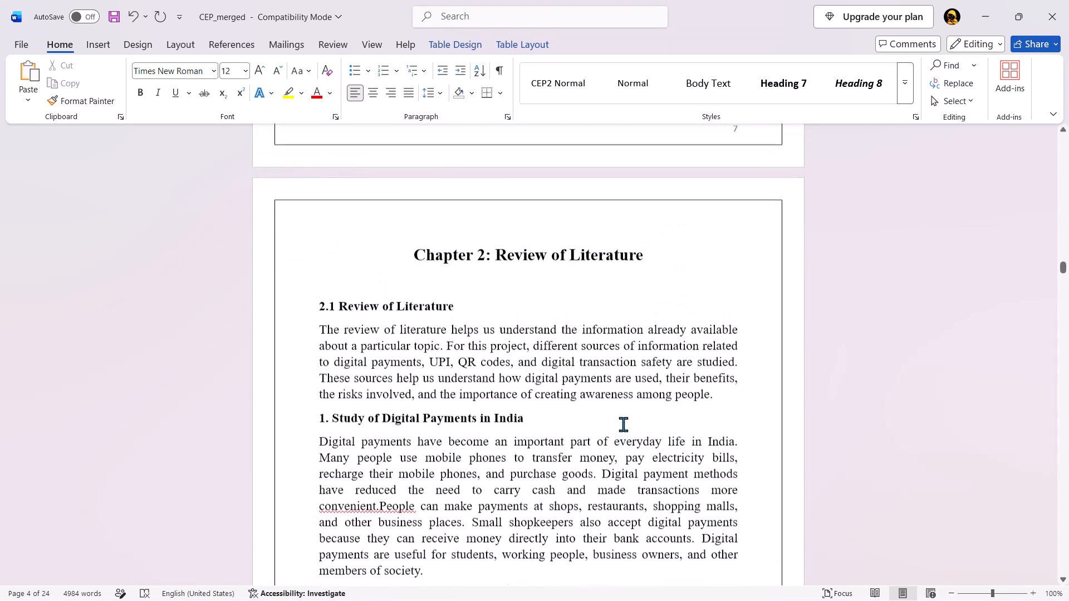
pyautogui.scroll(-14, 623, 424)
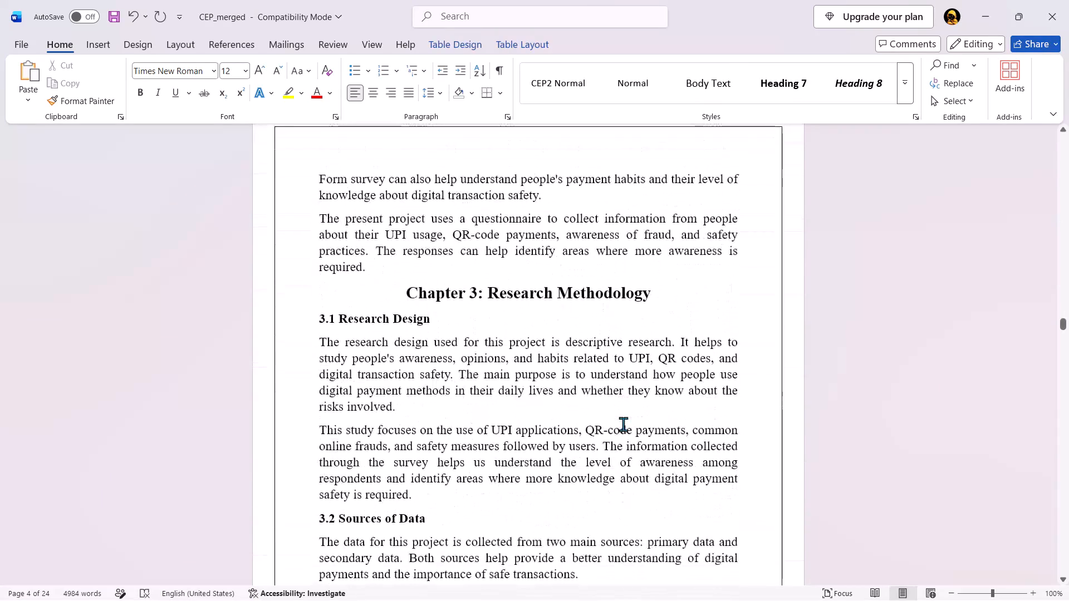
pyautogui.scroll(-3, 623, 424)
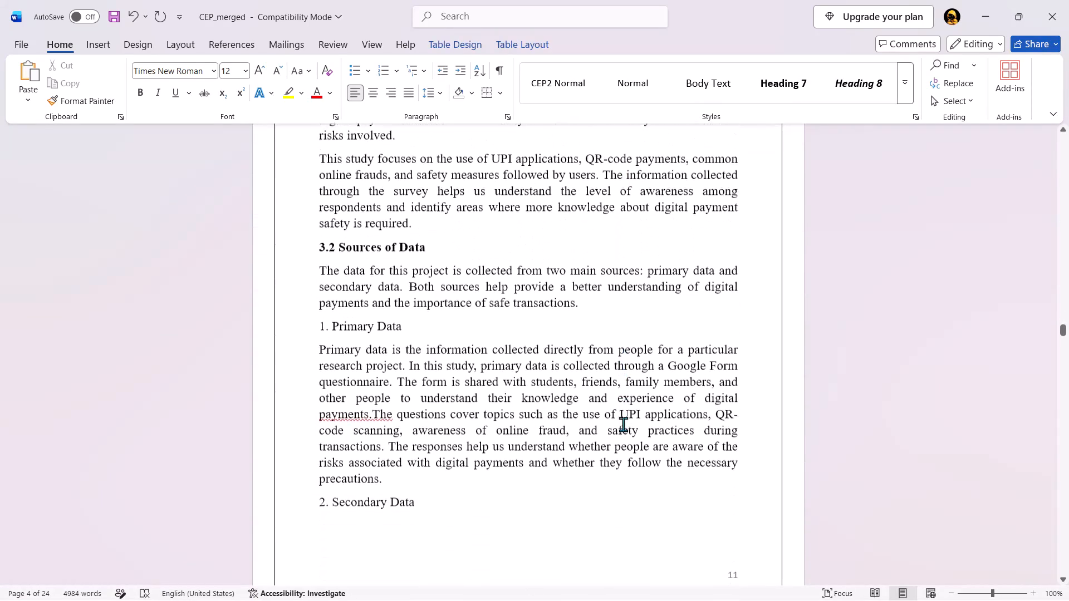
pyautogui.scroll(-1, 623, 424)
pyautogui.scroll(11, 623, 424)
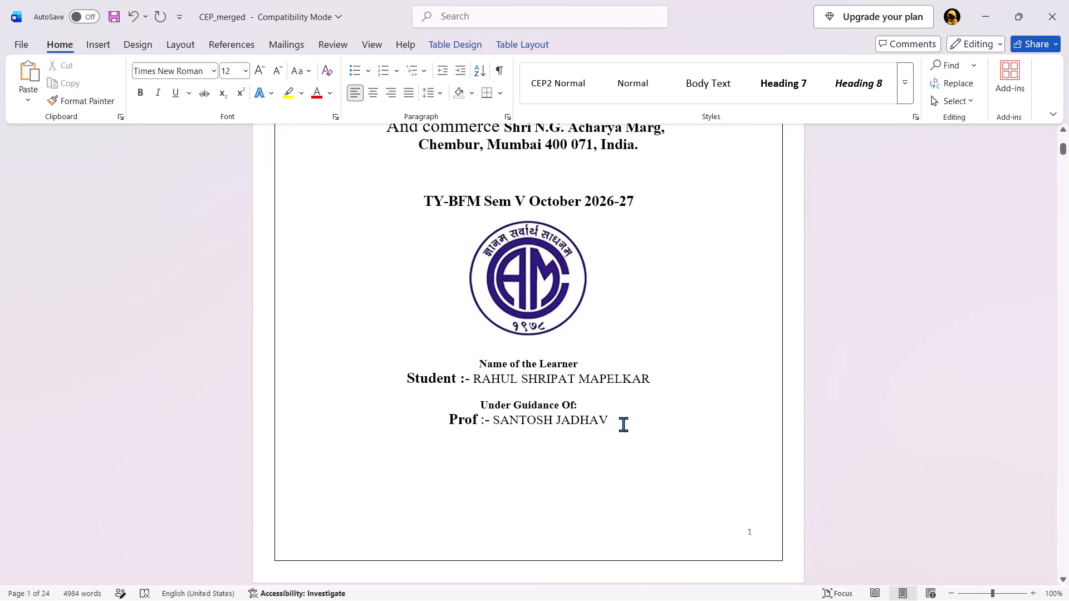
pyautogui.scroll(-6, 623, 424)
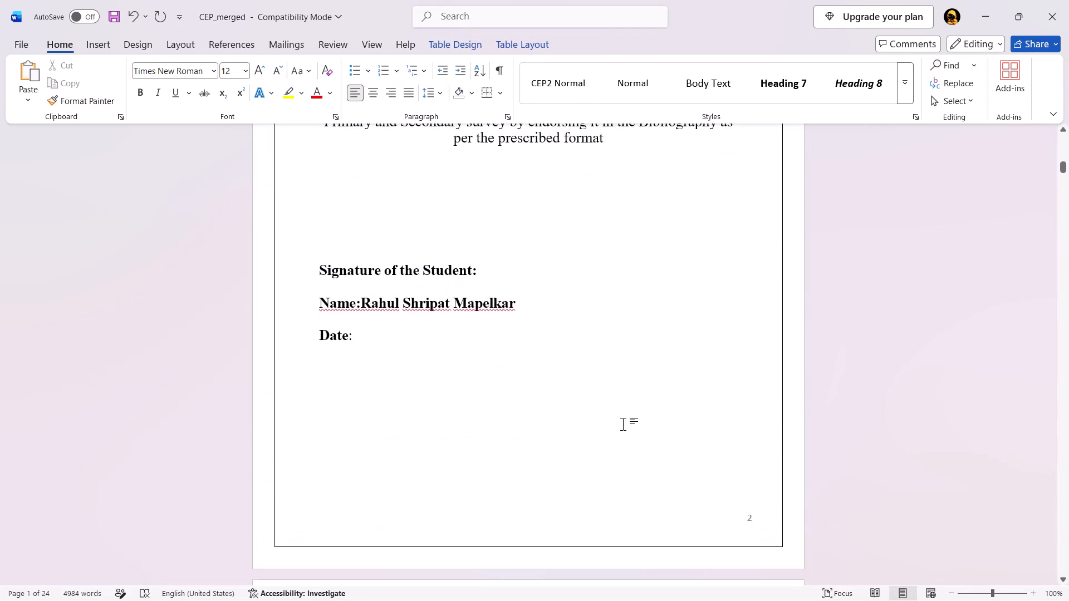
pyautogui.scroll(-4, 623, 424)
pyautogui.scroll(-3, 746, 439)
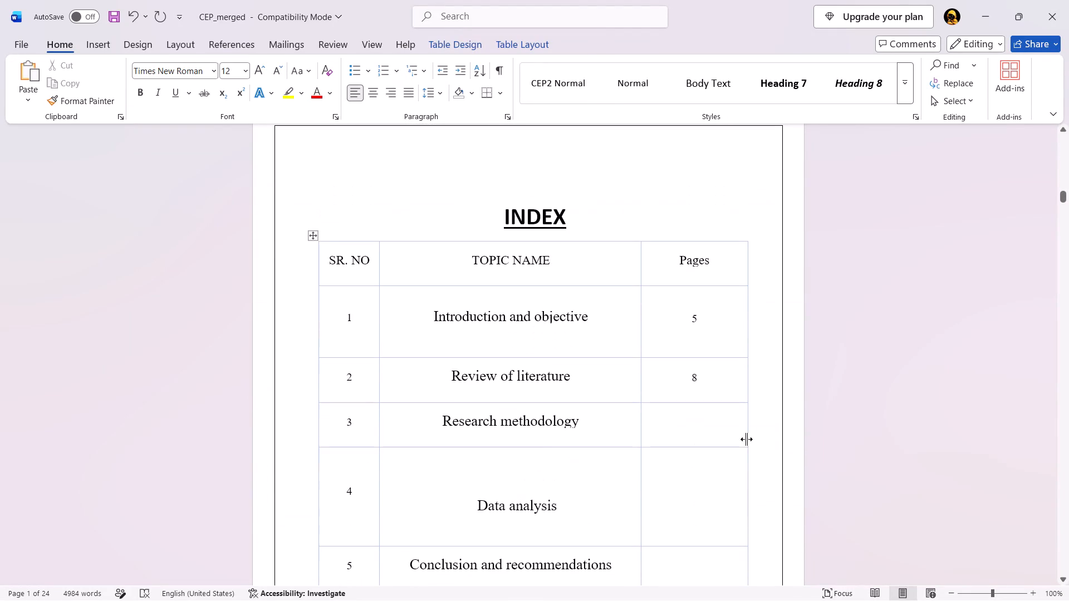
# Enter page 11 in the Research methodology Pages cell and adjust the spaces before it so it sits centred.
pyautogui.write('11')
pyautogui.press('Left')
pyautogui.press('Left')
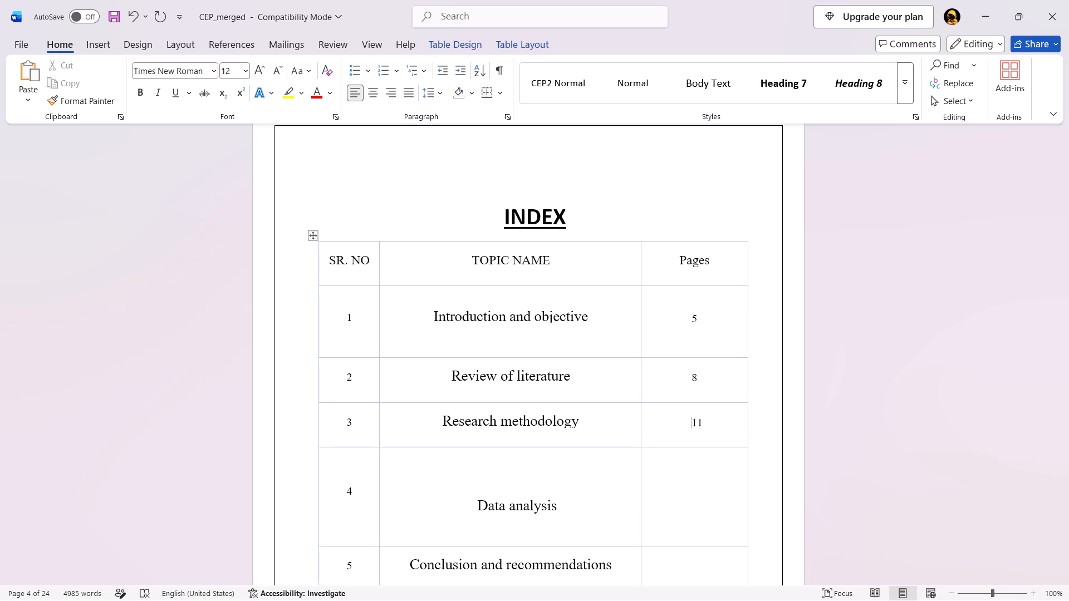
pyautogui.press('BackSpace')
pyautogui.press('BackSpace')
pyautogui.press('Return')
pyautogui.scroll(-1, 651, 504)
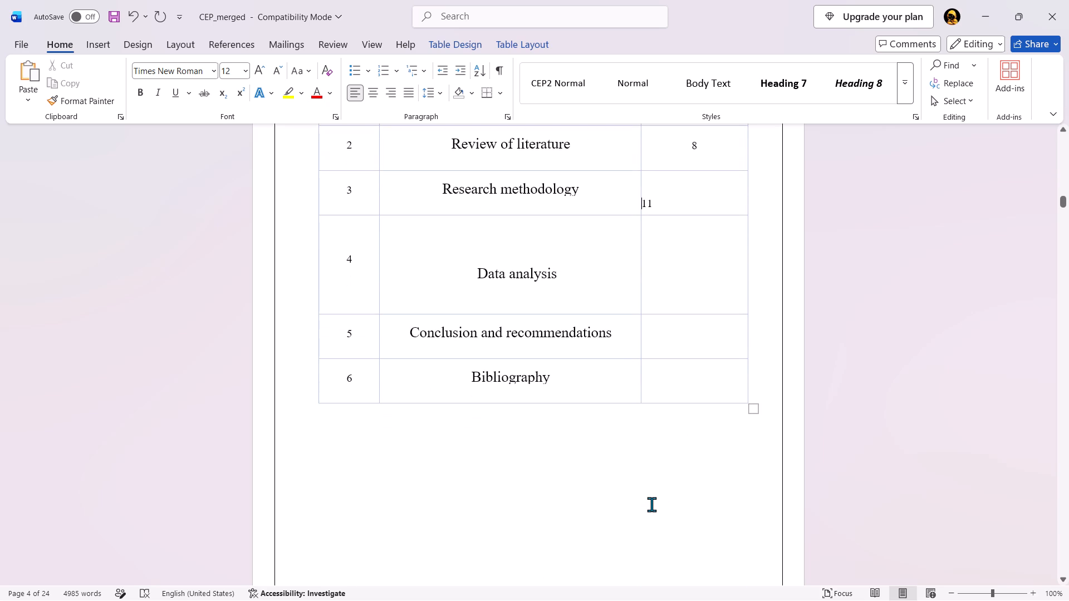
pyautogui.press('BackSpace')
pyautogui.press('space')
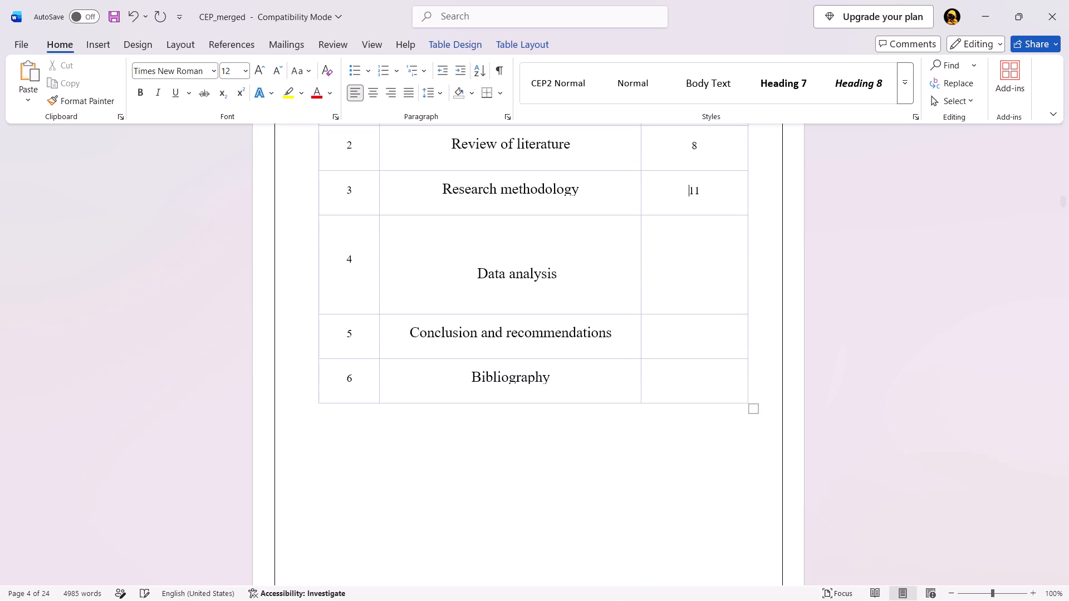
# Look up the page on which Chapter 4: Data Analysis and Interpretation starts, and return to the index table.
pyautogui.scroll(-9, 580, 441)
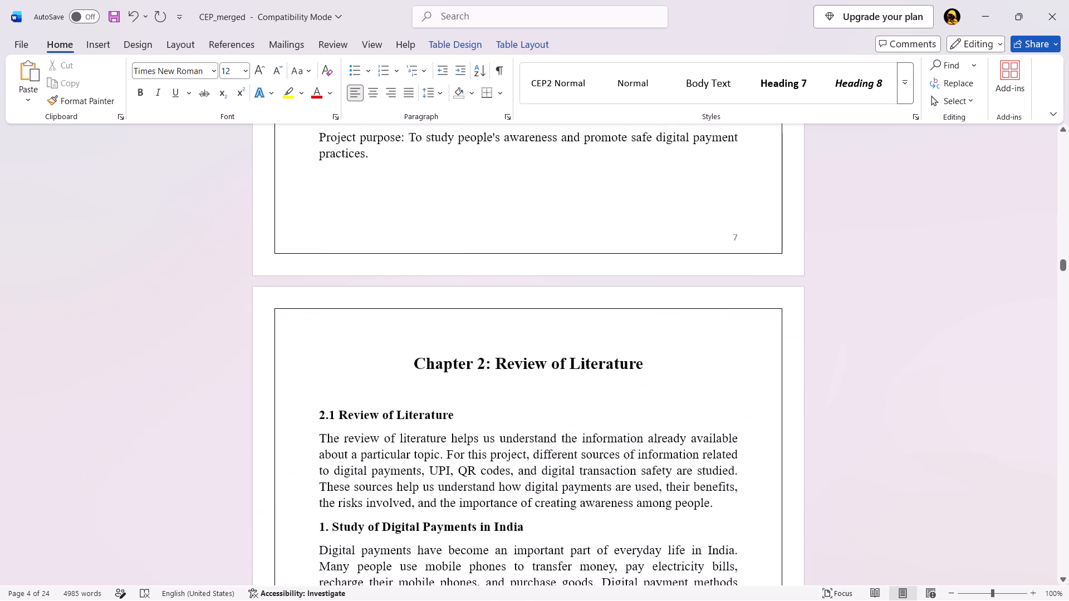
pyautogui.scroll(-13, 580, 441)
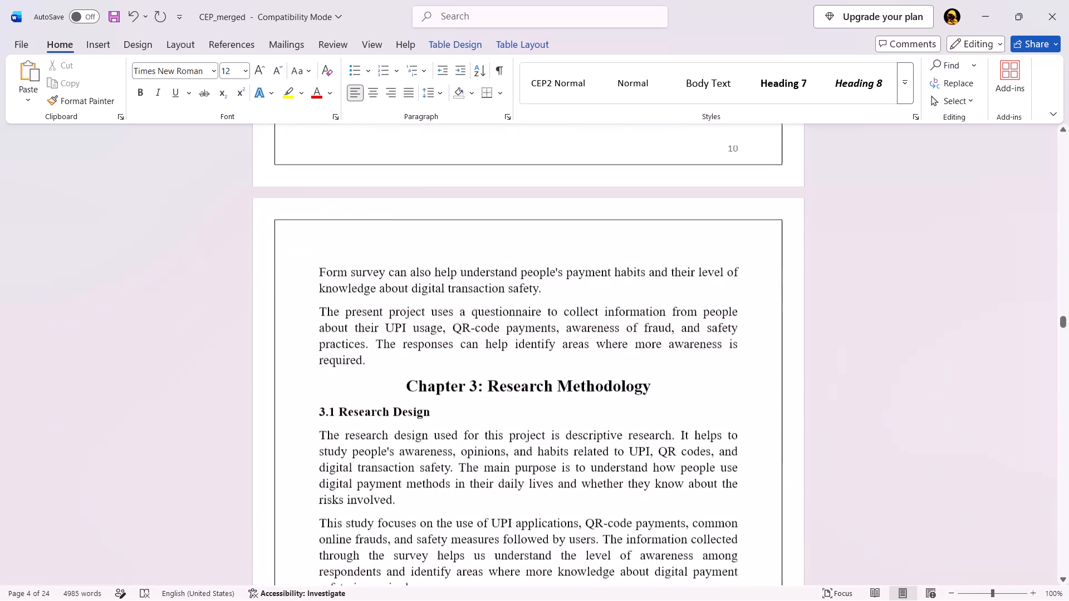
pyautogui.scroll(-1, 580, 441)
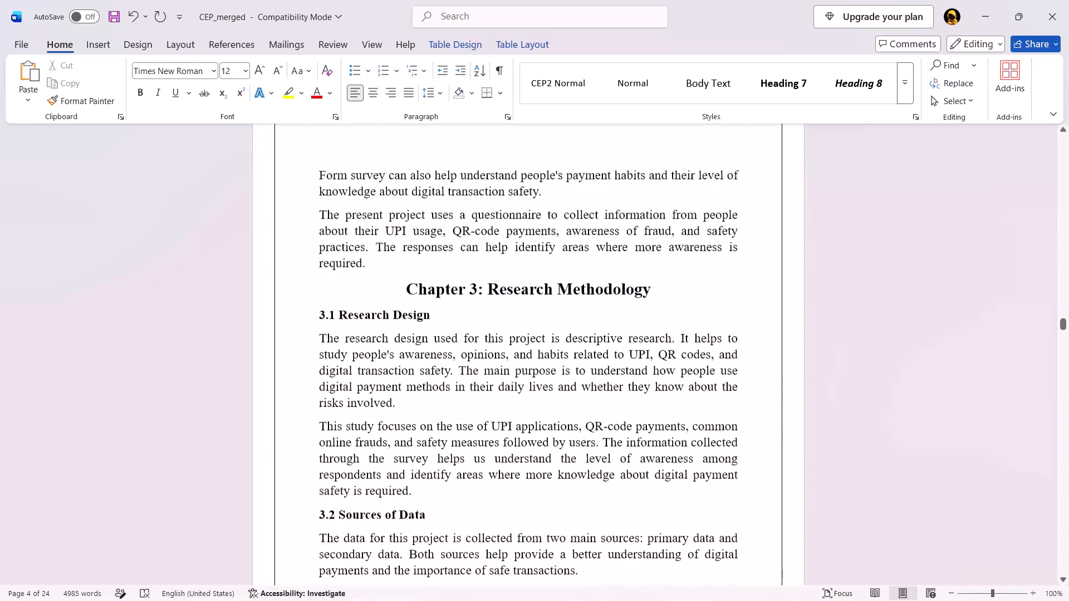
pyautogui.scroll(-14, 580, 441)
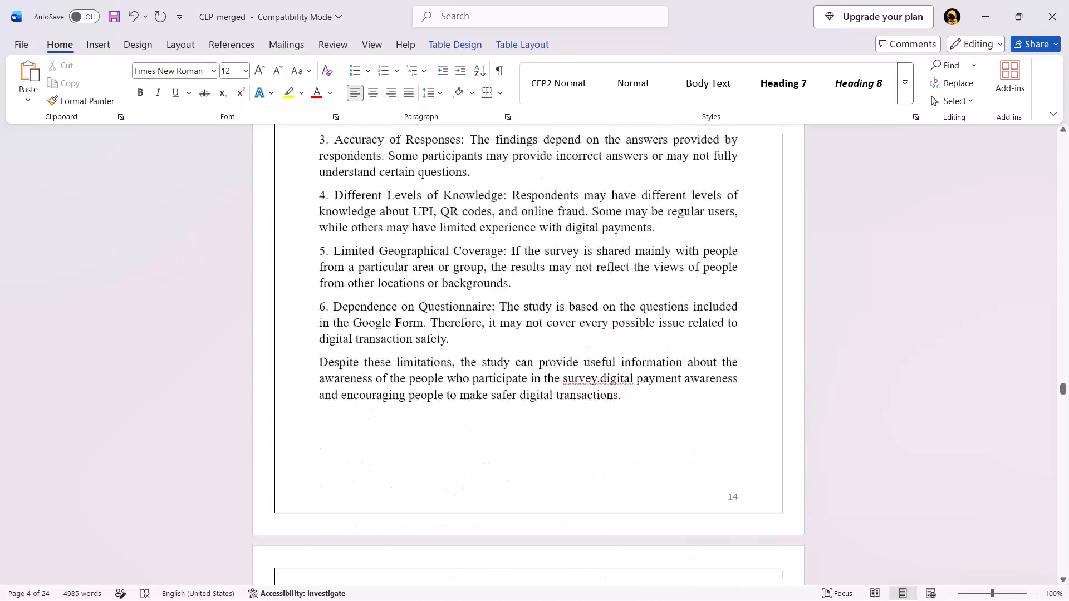
pyautogui.scroll(-3, 580, 441)
pyautogui.scroll(1, 580, 441)
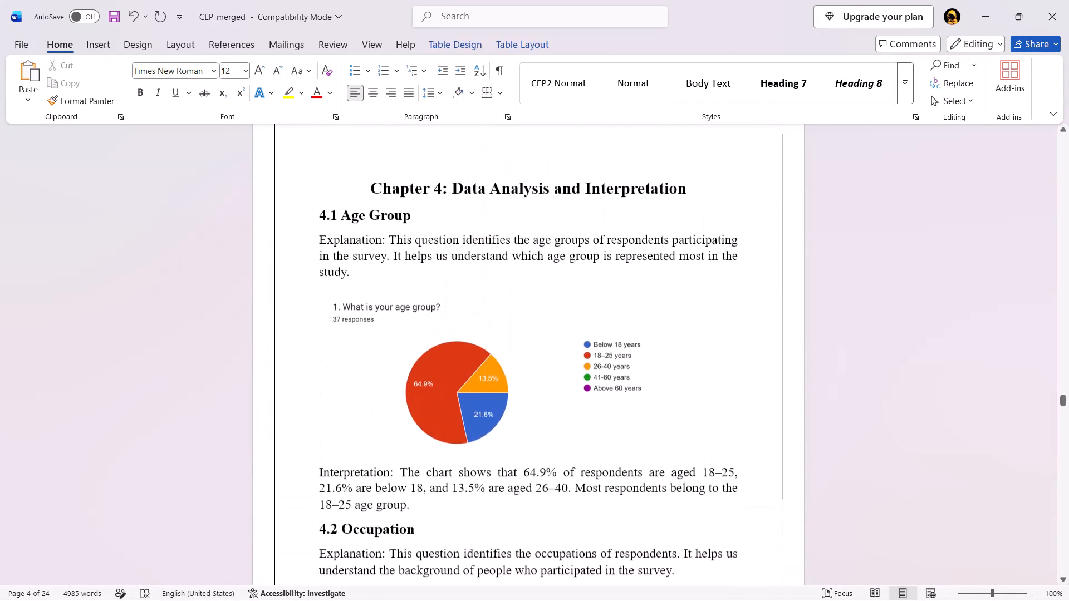
pyautogui.scroll(1, 580, 441)
pyautogui.scroll(-2, 580, 441)
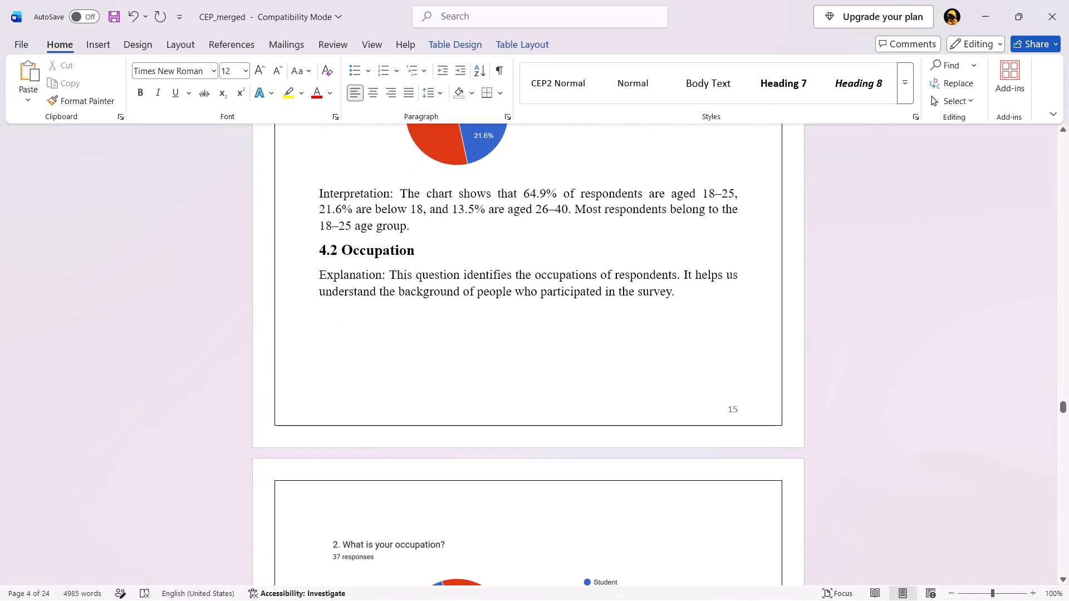
pyautogui.scroll(20, 583, 440)
pyautogui.scroll(20, 583, 440)
pyautogui.scroll(4, 583, 440)
pyautogui.scroll(-9, 583, 440)
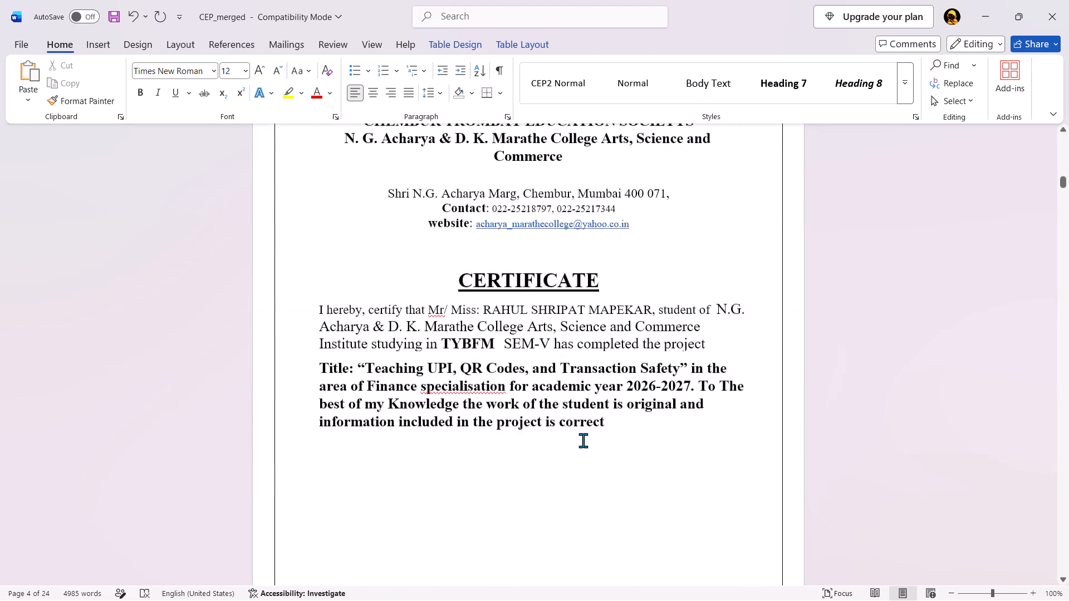
pyautogui.scroll(-3, 583, 440)
pyautogui.scroll(-1, 693, 574)
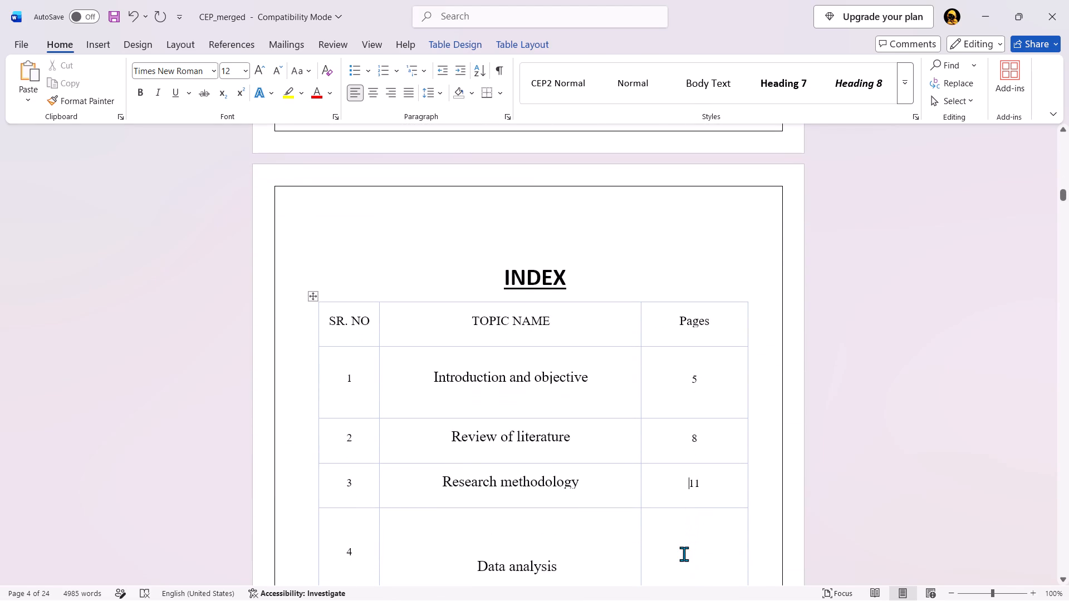
# Enter page 15 in the Data analysis Pages cell, level with the topic name and centred using blank lines and spaces.
pyautogui.click(684, 554)
pyautogui.scroll(-1, 684, 554)
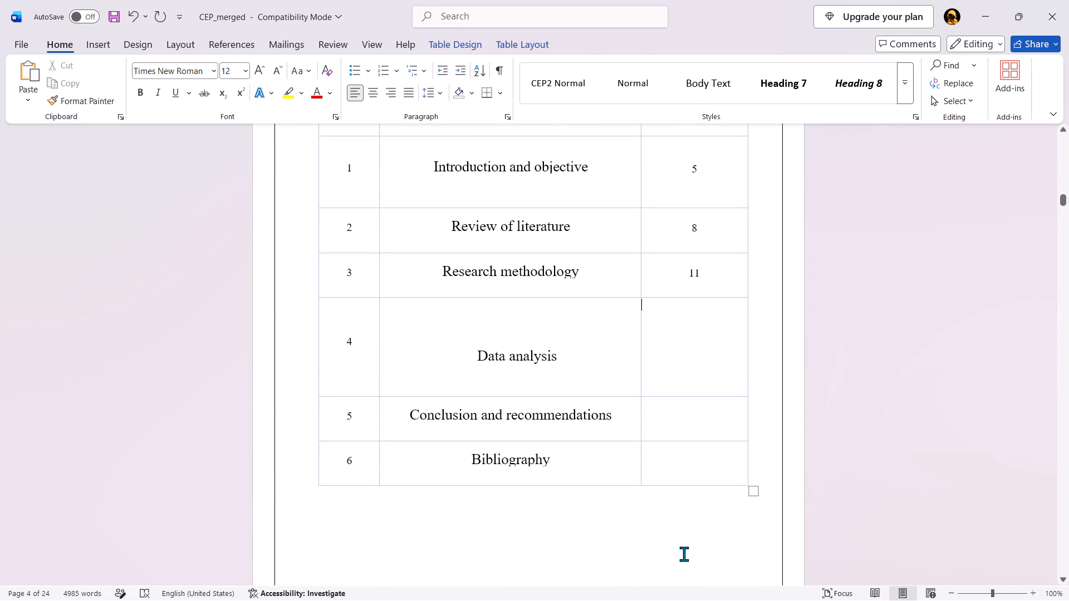
pyautogui.press('Return')
pyautogui.press('Return')
pyautogui.press('Return')
pyautogui.press('Return')
pyautogui.press('space')
pyautogui.press('space')
pyautogui.press('BackSpace')
pyautogui.write('\\15')
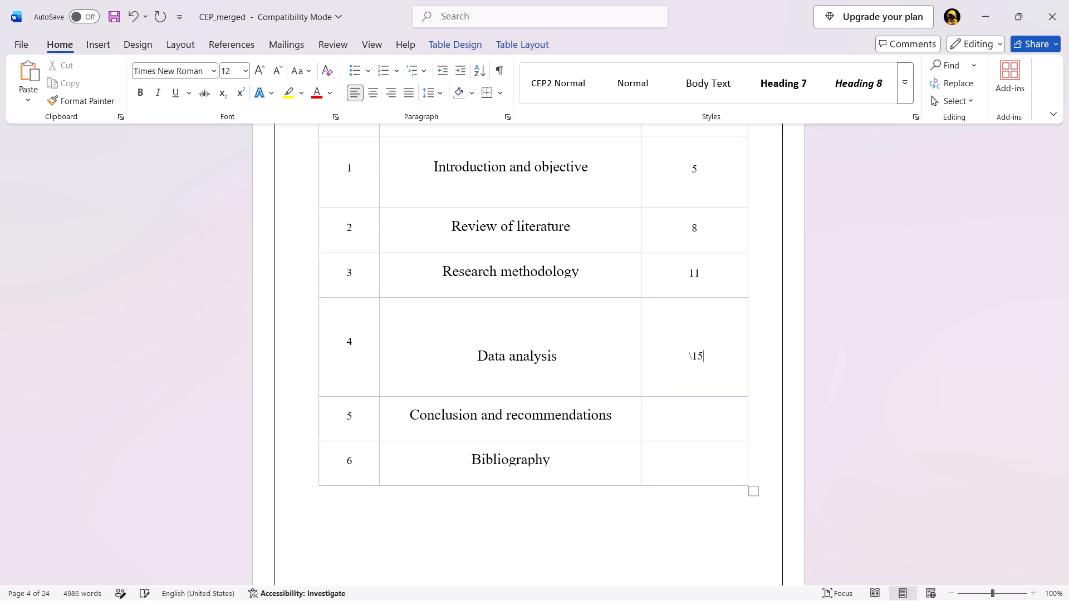
pyautogui.press('BackSpace')
pyautogui.press('BackSpace')
pyautogui.press('BackSpace')
pyautogui.write('15')
# Look up the pages on which Chapter 5: Conclusion and Recommendations and Chapter 6: Bibliography start, and return to the index table.
pyautogui.scroll(-2, 684, 554)
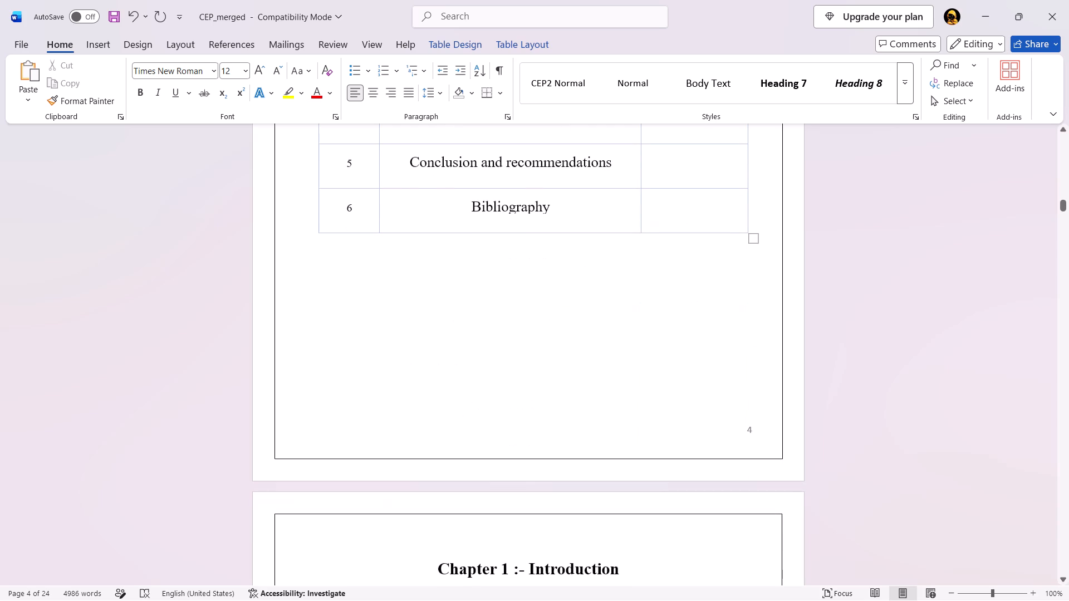
pyautogui.scroll(-15, 684, 554)
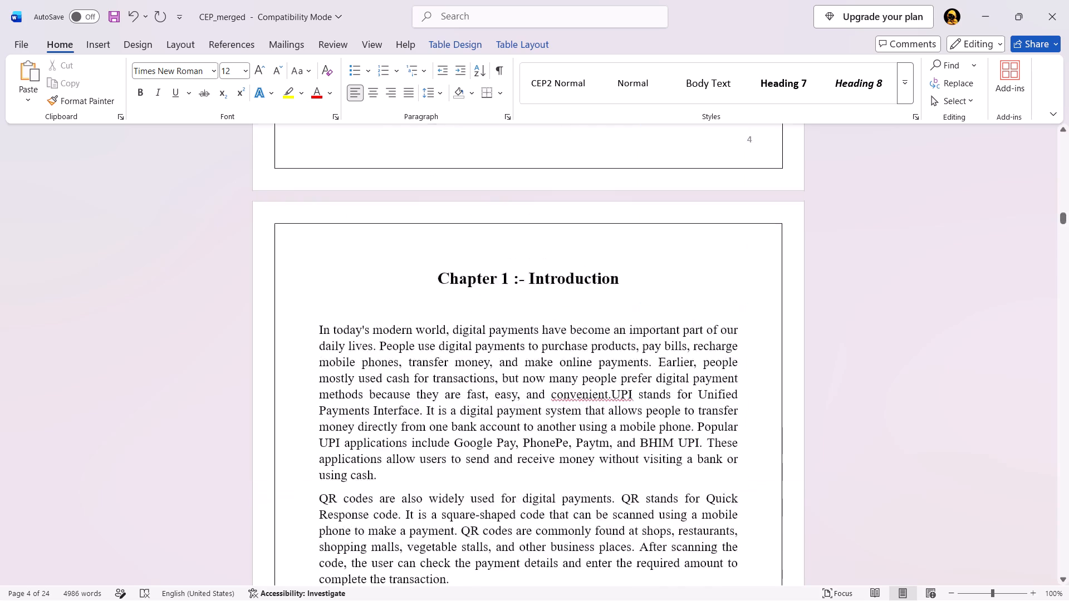
pyautogui.scroll(-11, 684, 554)
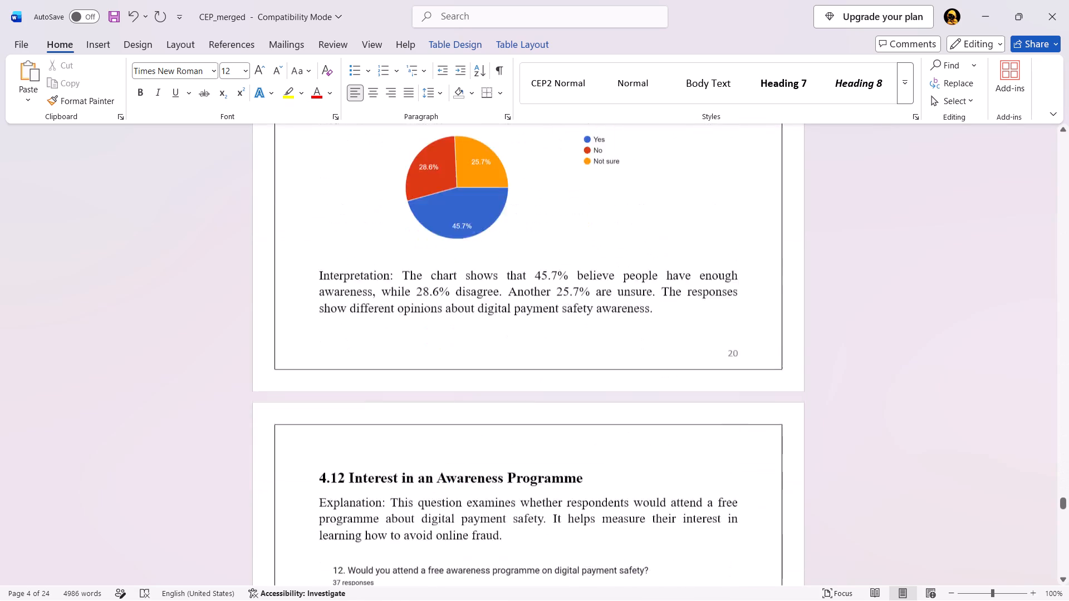
pyautogui.scroll(-4, 684, 554)
pyautogui.scroll(2, 684, 554)
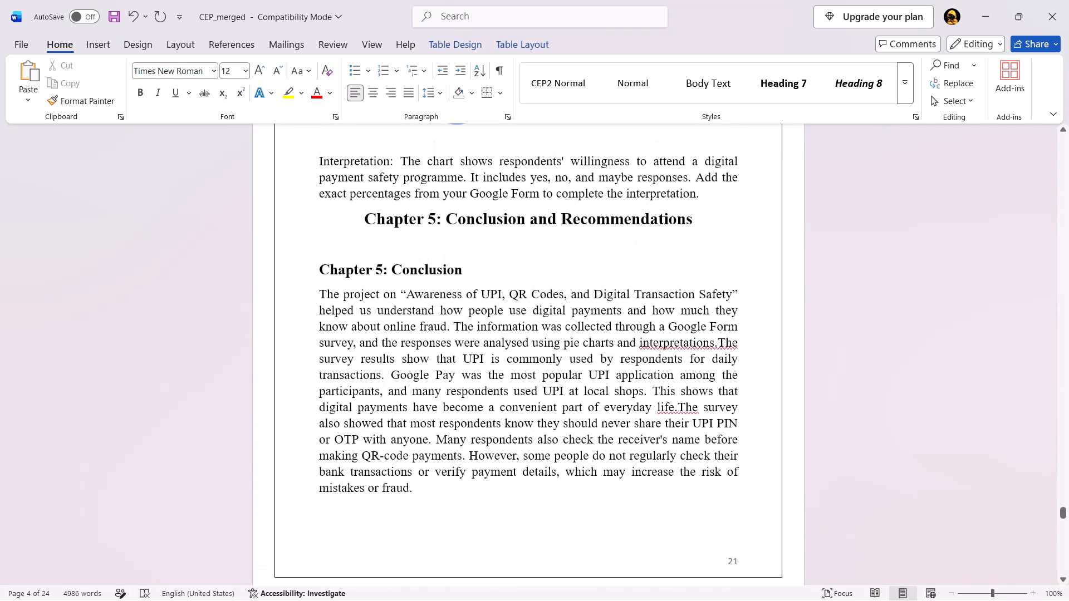
pyautogui.scroll(-6, 684, 554)
pyautogui.scroll(2, 684, 554)
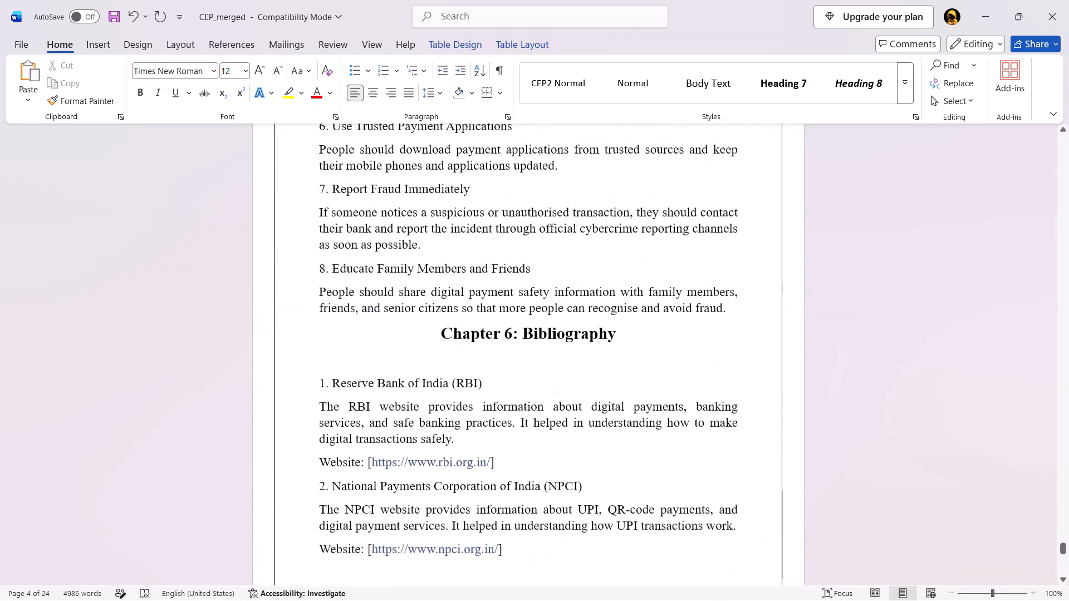
pyautogui.scroll(-1, 684, 554)
pyautogui.scroll(20, 684, 554)
pyautogui.scroll(10, 684, 554)
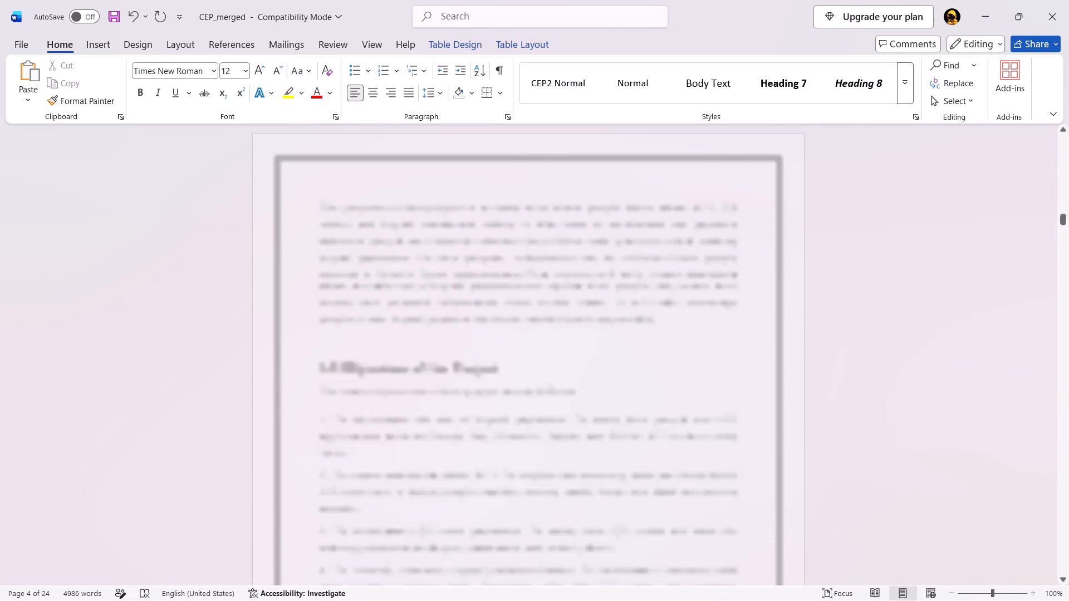
pyautogui.scroll(-9, 684, 554)
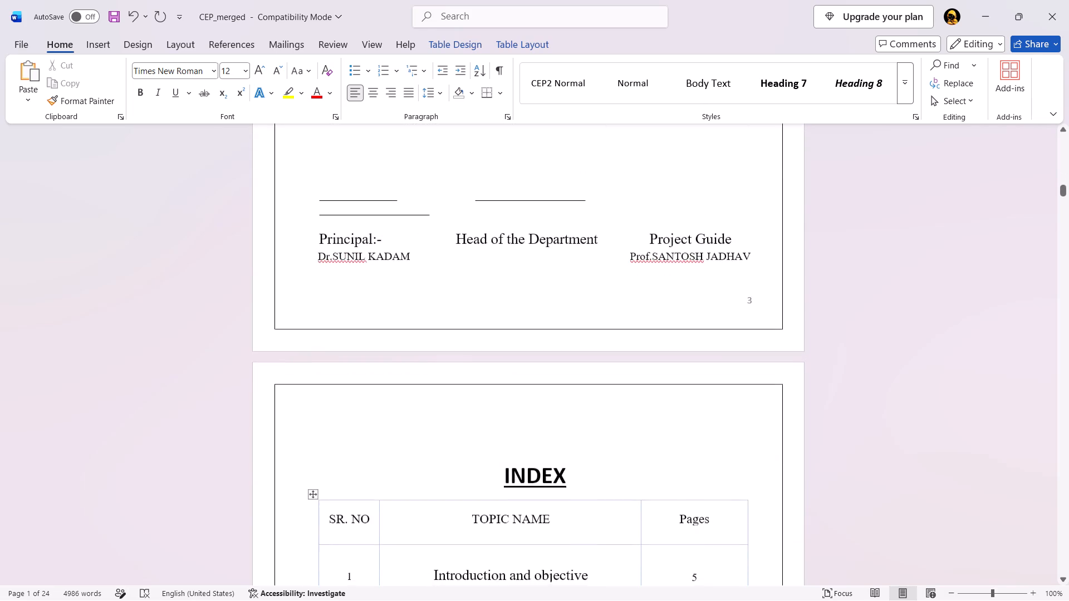
pyautogui.scroll(-3, 684, 554)
# Enter page 21 on the second line of the Conclusion and recommendations Pages cell, padded with spaces so it sits centred.
pyautogui.click(675, 445)
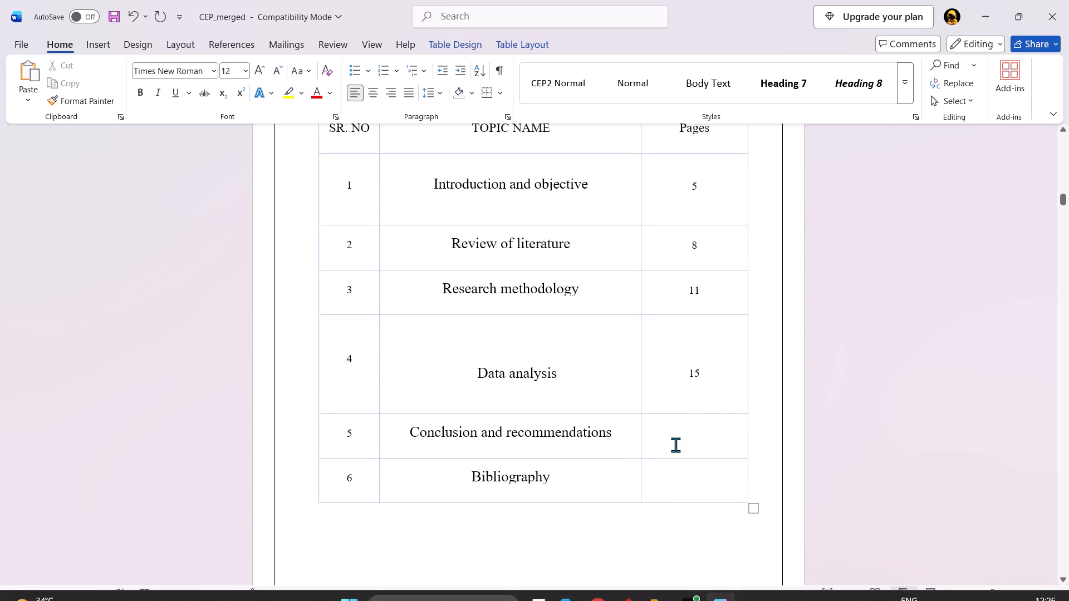
pyautogui.press('space')
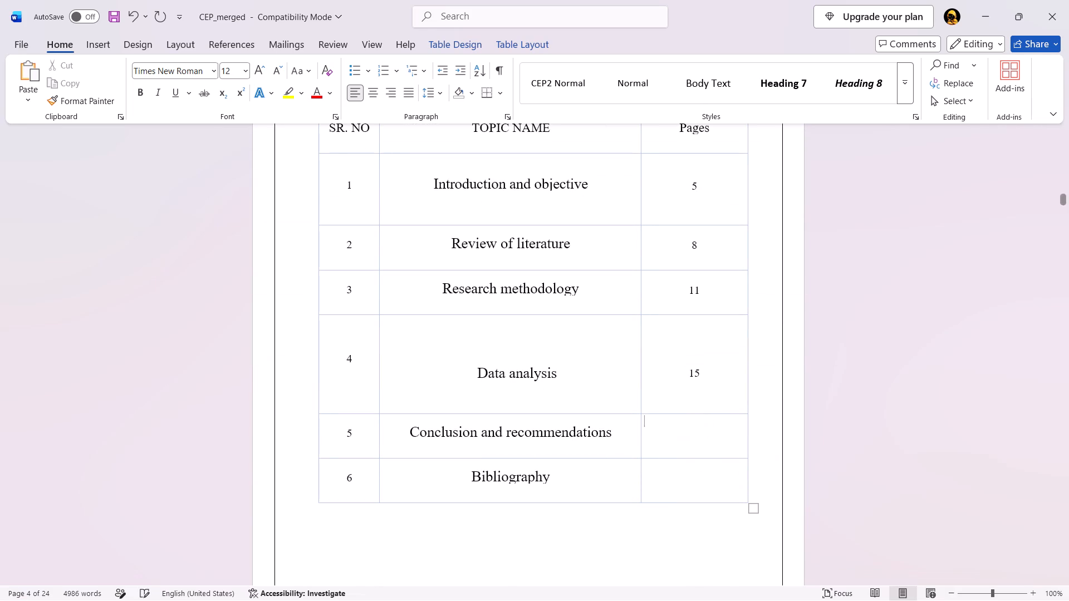
pyautogui.press('Return')
pyautogui.press('space')
pyautogui.press('space')
pyautogui.press('space')
pyautogui.press('space')
pyautogui.press('space')
pyautogui.press('space')
pyautogui.press('space')
pyautogui.press('space')
pyautogui.press('space')
pyautogui.press('space')
pyautogui.press('space')
pyautogui.press('space')
pyautogui.press('space')
pyautogui.press('space')
pyautogui.press('space')
pyautogui.press('space')
pyautogui.press('space')
pyautogui.press('space')
pyautogui.press('space')
pyautogui.press('space')
pyautogui.press('BackSpace')
pyautogui.press('BackSpace')
pyautogui.press('BackSpace')
pyautogui.press('BackSpace')
pyautogui.write('21')
# Enter page 23 on the second line of the Bibliography Pages cell, padded with spaces so it sits centred.
pyautogui.press('Down')
pyautogui.press('Return')
pyautogui.press('space')
pyautogui.press('space')
pyautogui.press('space')
pyautogui.press('space')
pyautogui.press('space')
pyautogui.press('space')
pyautogui.press('space')
pyautogui.press('space')
pyautogui.press('space')
pyautogui.press('space')
pyautogui.press('space')
pyautogui.press('space')
pyautogui.press('space')
pyautogui.press('space')
pyautogui.press('space')
pyautogui.press('space')
pyautogui.press('space')
pyautogui.write('23')
# Save the CEP_merged document.
pyautogui.click(106, 12)
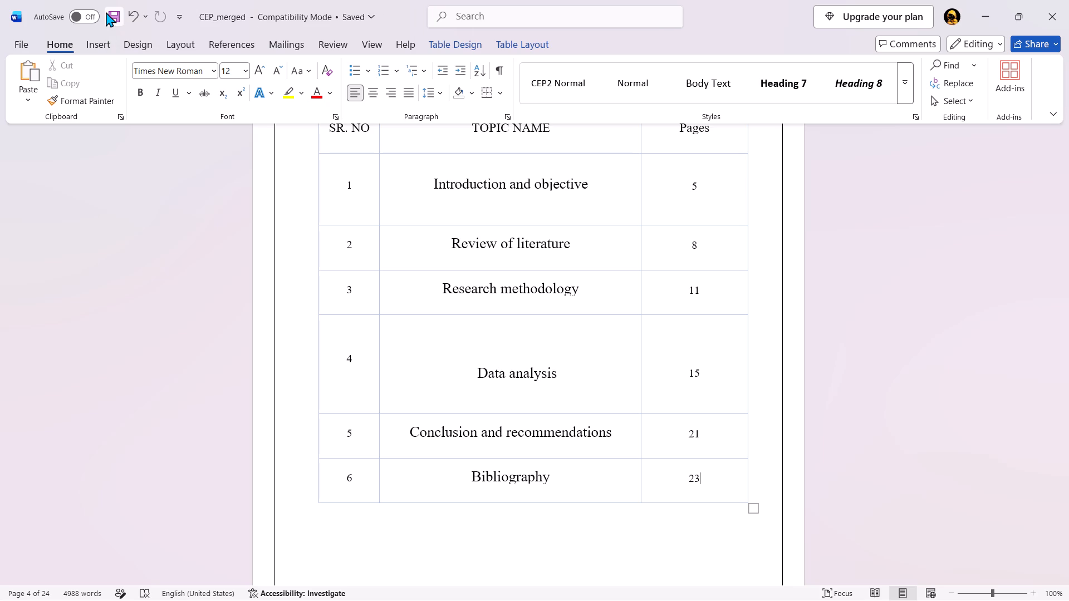
# Export the document as a PDF named CEP_merged in the Downloads folder, with standard optimisation and opening after publishing.
pyautogui.click(28, 47)
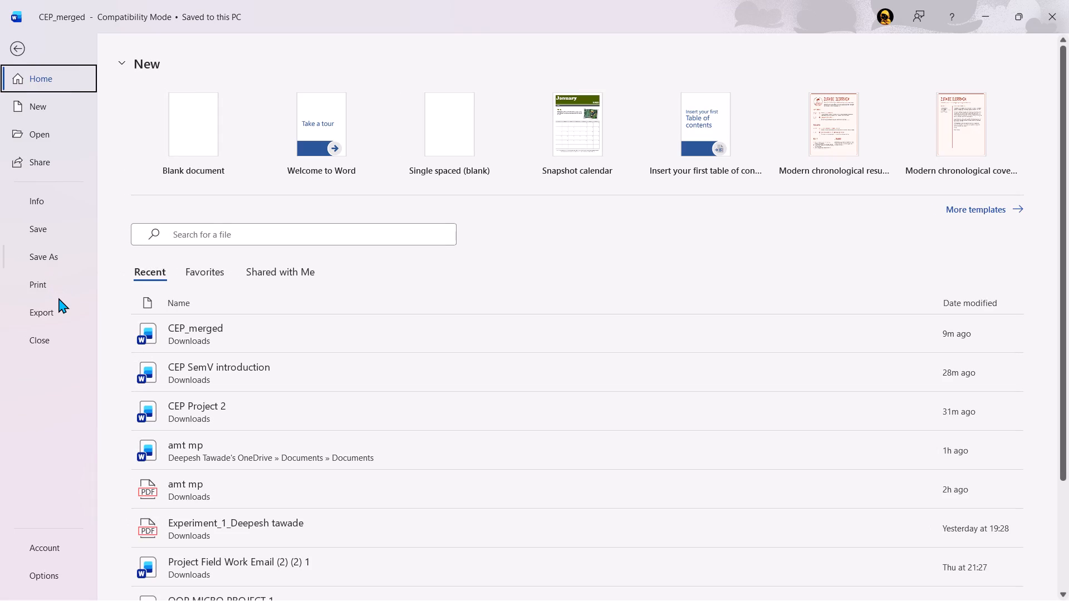
pyautogui.click(57, 323)
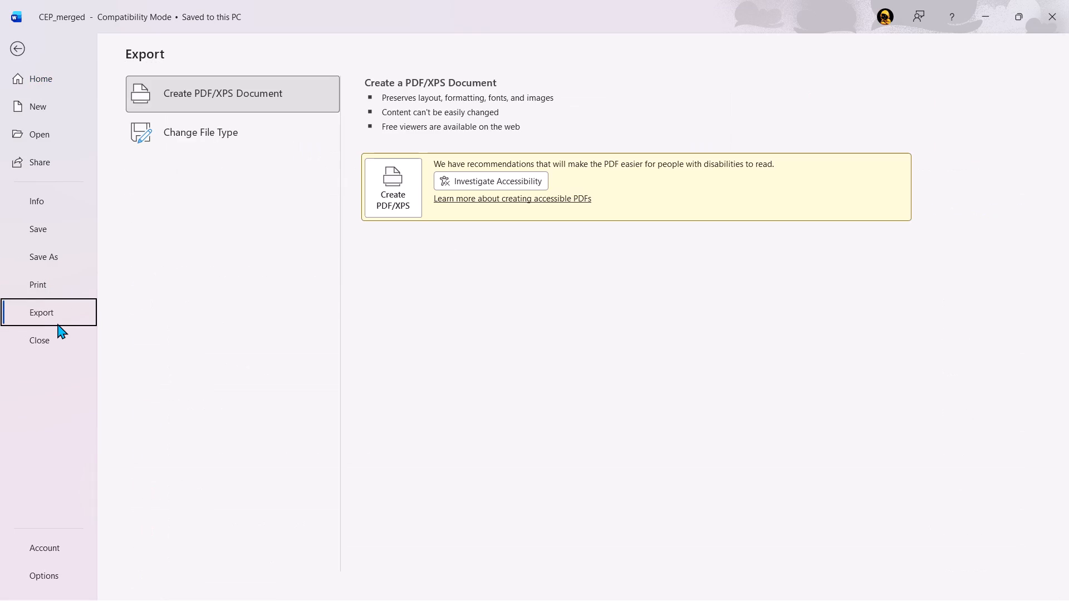
pyautogui.click(403, 170)
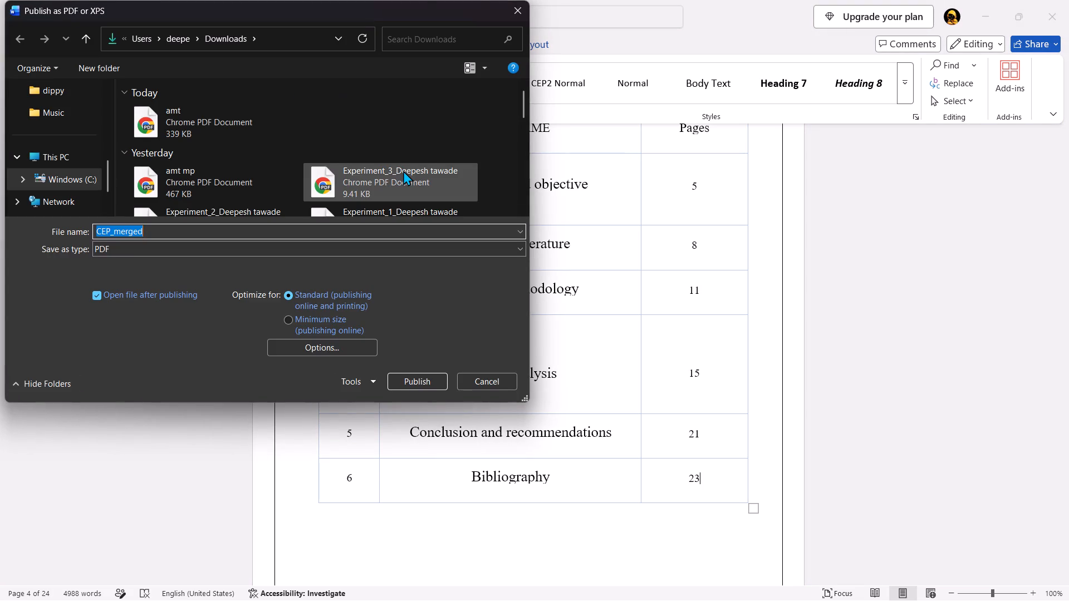
pyautogui.click(415, 380)
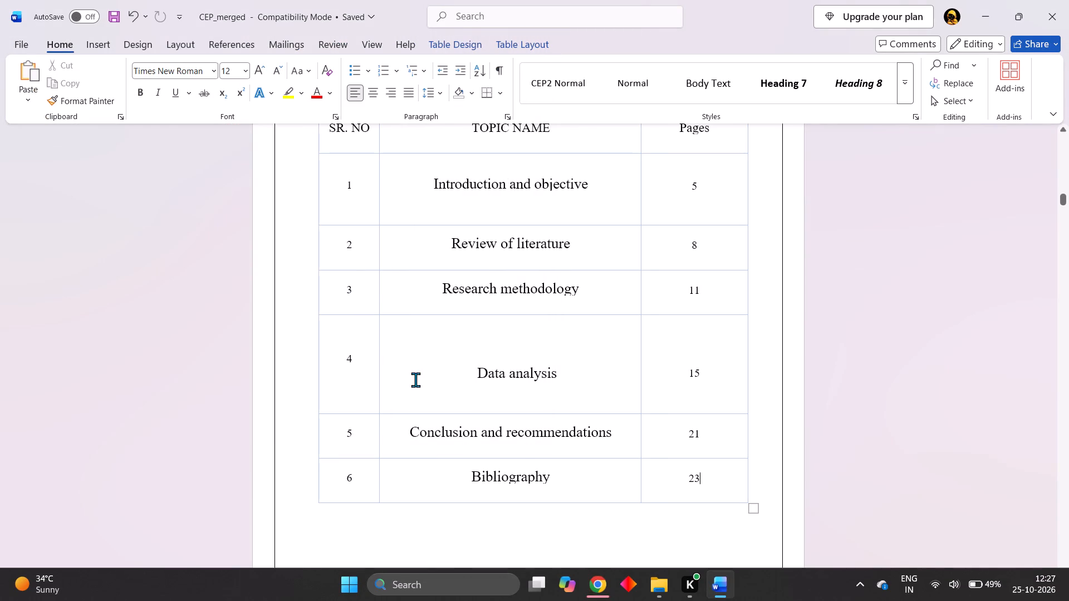
# Switch to Google Chrome and view the first page of the exported CEP_merged.pdf.
pyautogui.hotkey('alt', 'Tab')
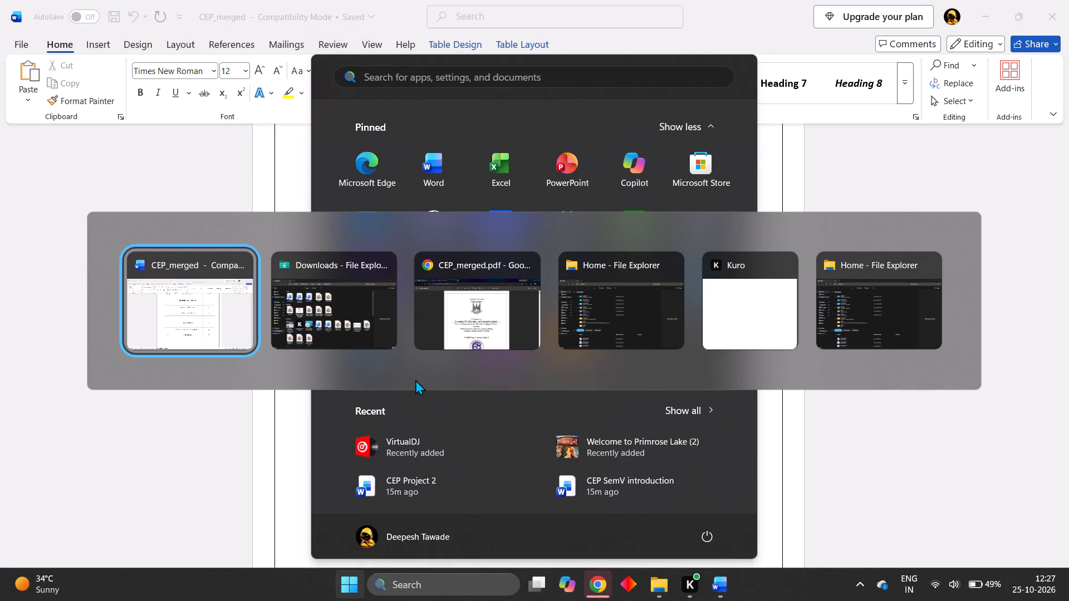
pyautogui.hotkey('alt', 'Tab')
pyautogui.hotkey('alt', 'Tab')
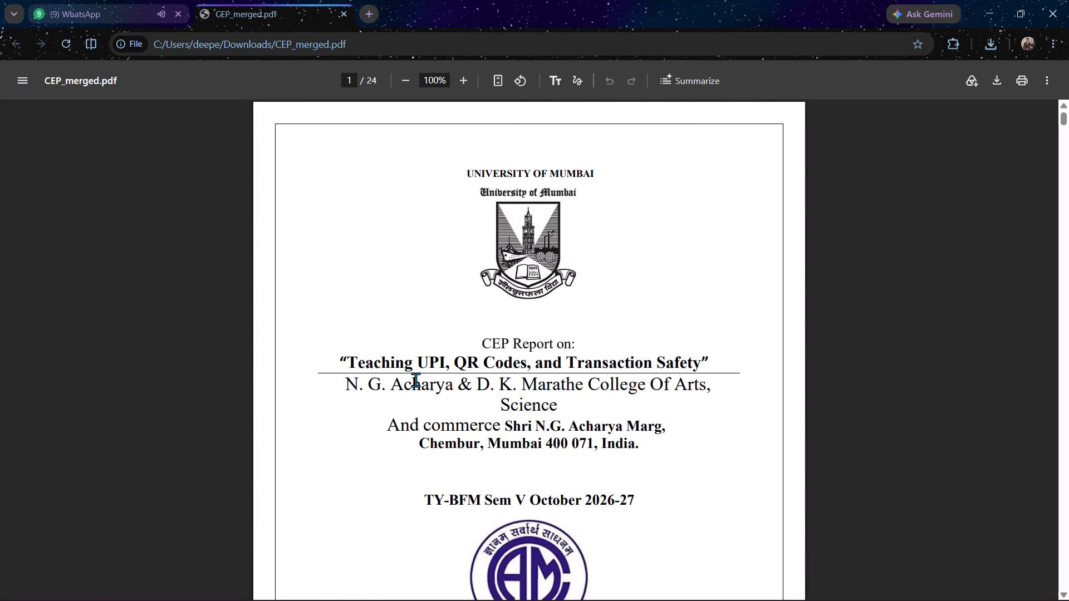
pyautogui.hotkey('alt', 'Tab')
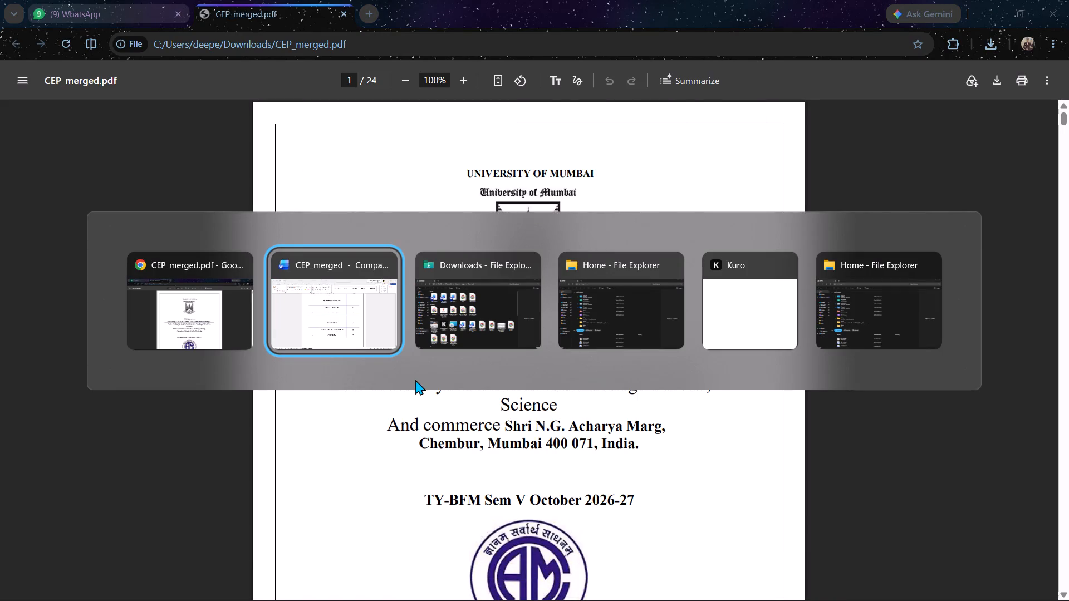
pyautogui.hotkey('alt', 'Tab')
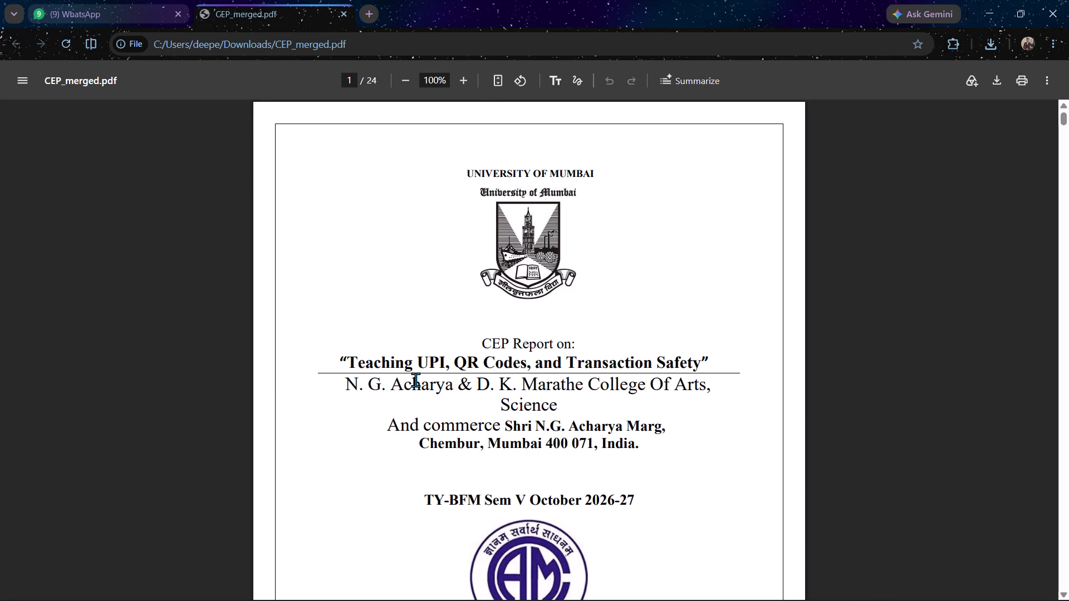
pyautogui.hotkey('alt', 'Tab')
pyautogui.hotkey('alt', 'Tab')
# Open a new File Explorer window and go to the exported CEP_merged PDF among the recent files.
pyautogui.press('super+e')
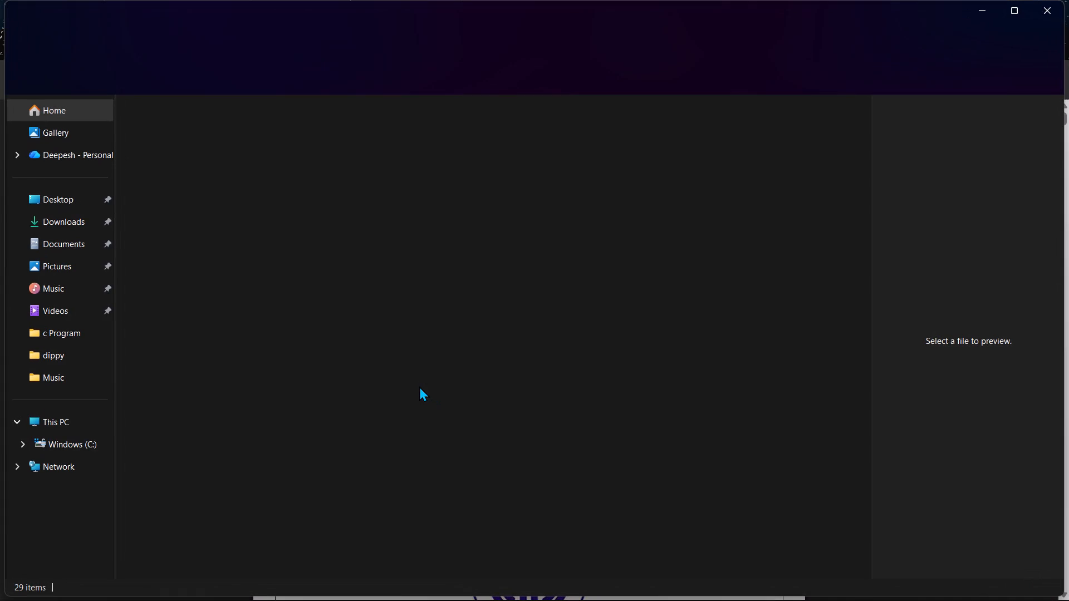
pyautogui.click(472, 518)
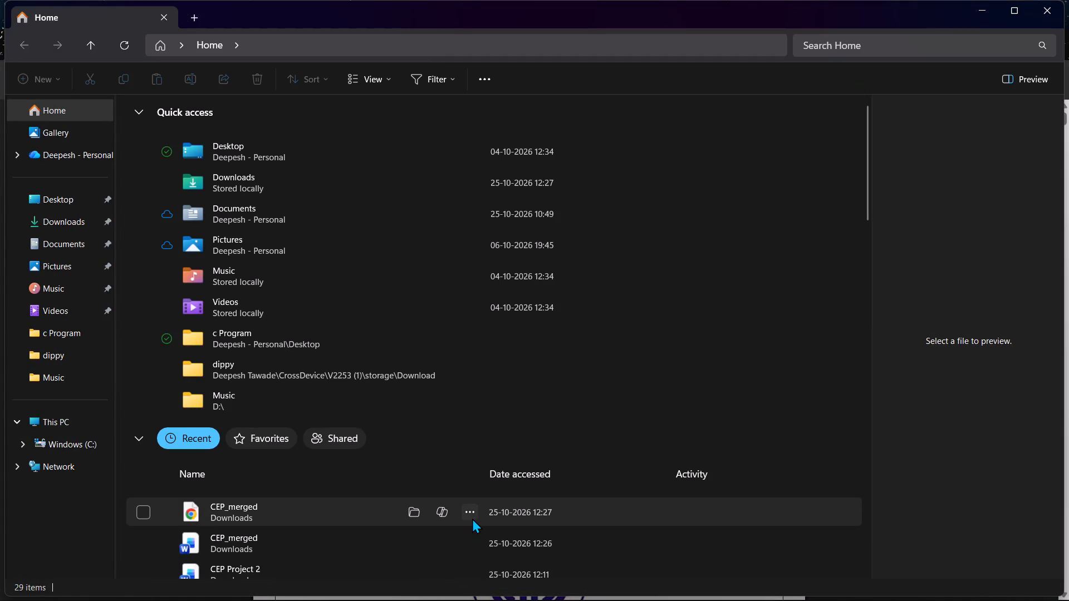
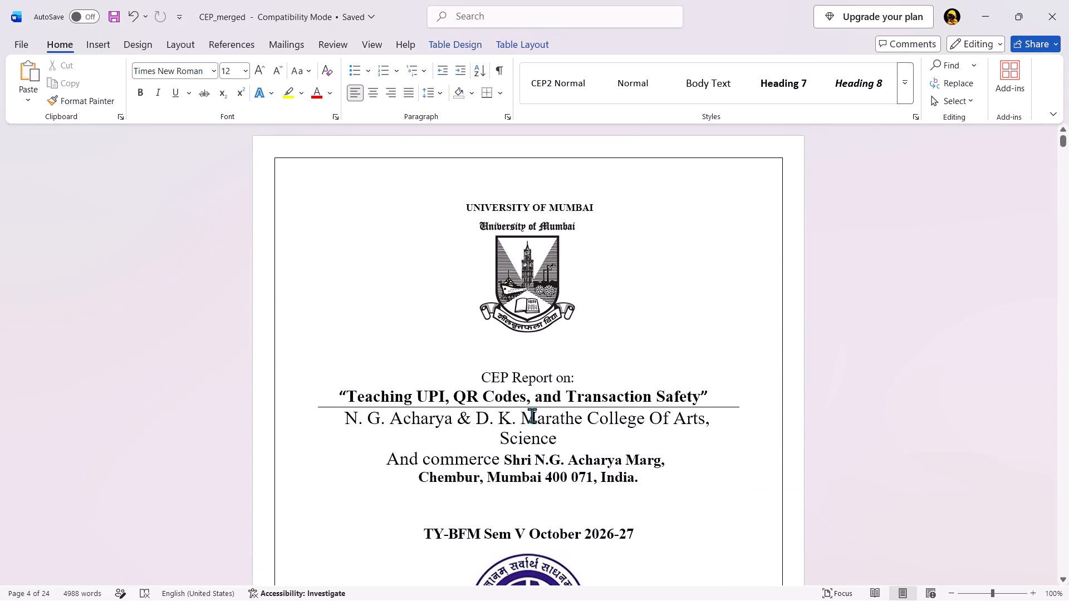
# Delete the horizontal line under the report title “Teaching UPI, QR Codes, and Transaction Safety” on the cover page.
pyautogui.click(714, 398)
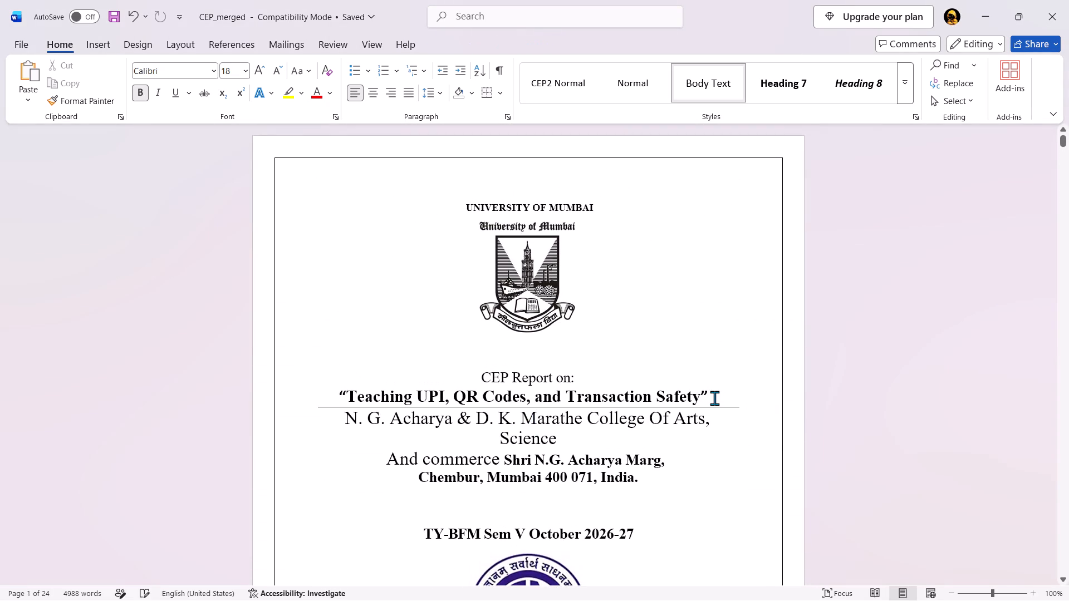
pyautogui.moveTo(714, 398); pyautogui.dragTo(345, 406)
pyautogui.click(345, 406)
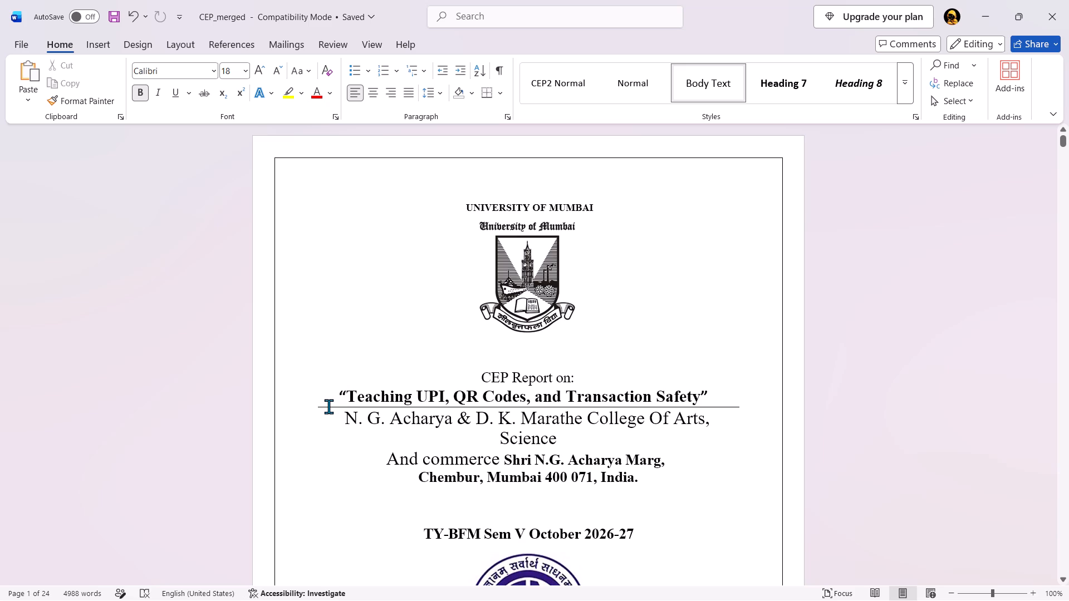
pyautogui.click(328, 406)
pyautogui.moveTo(328, 406); pyautogui.dragTo(613, 392)
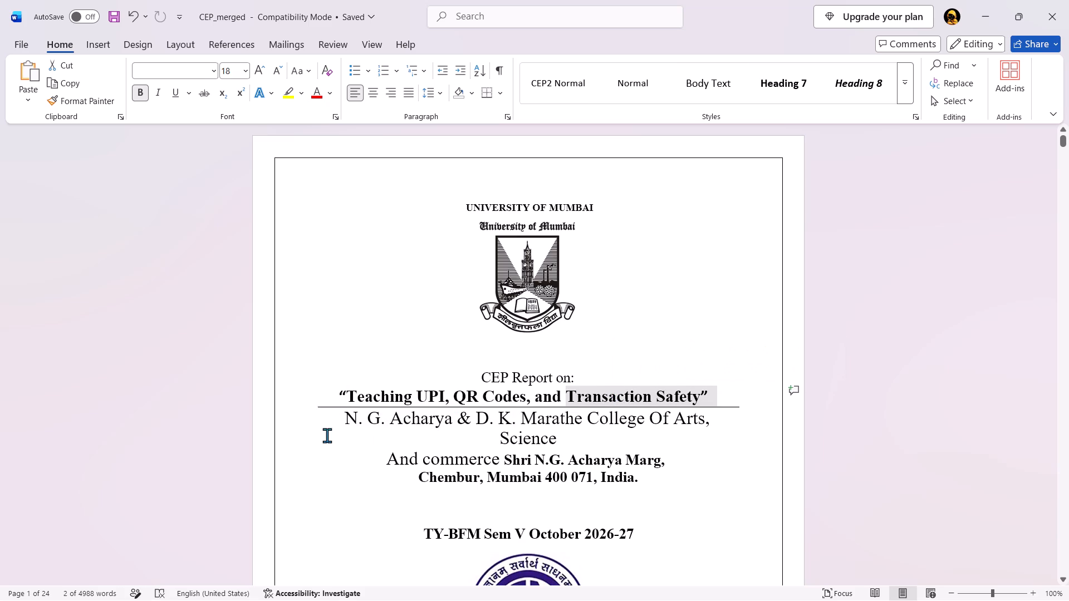
pyautogui.click(325, 407)
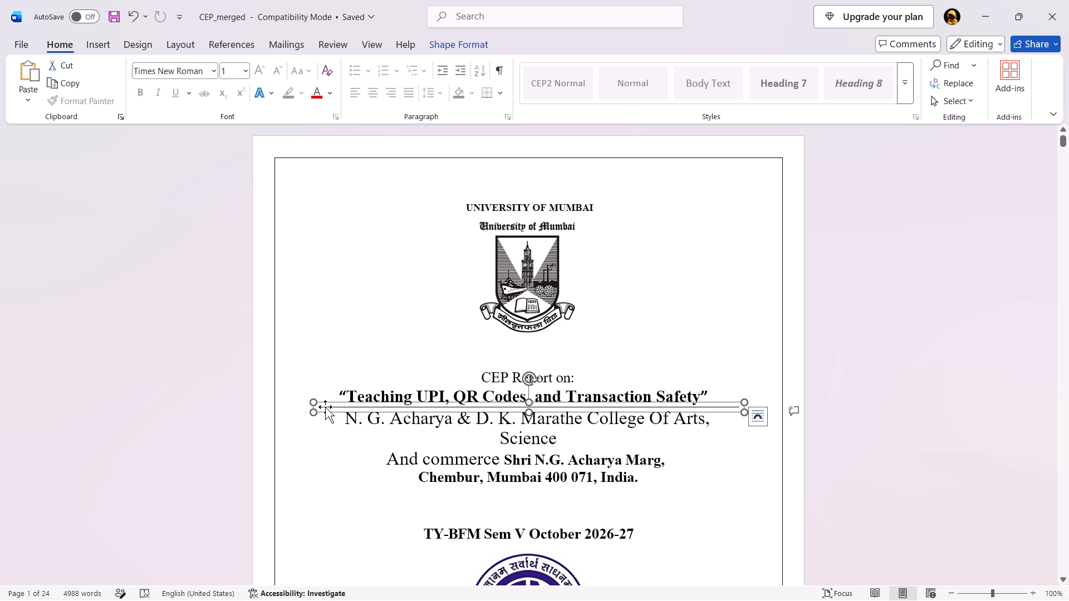
pyautogui.press('Delete')
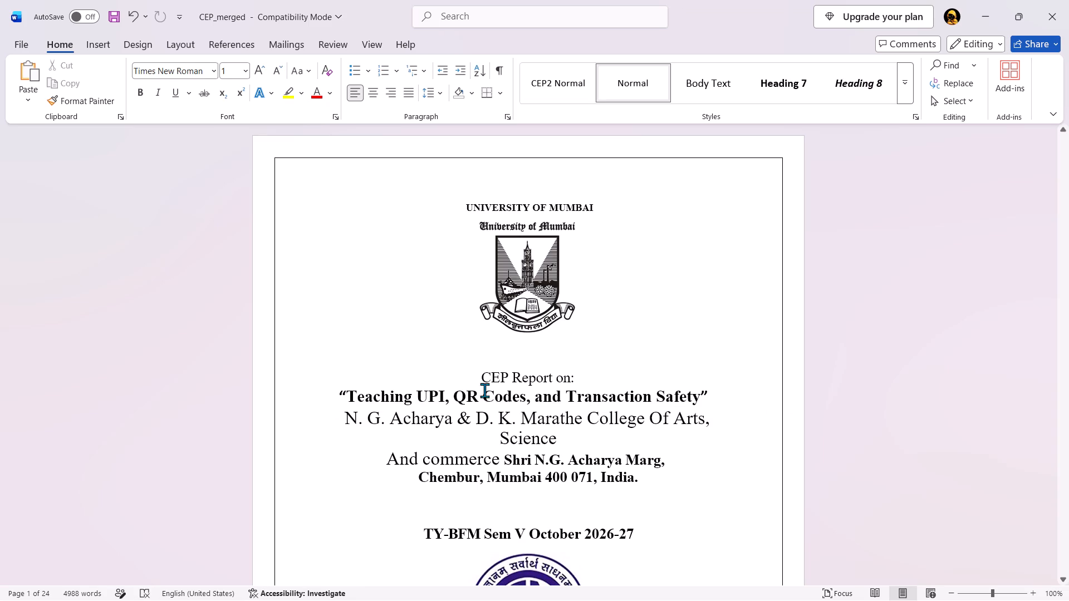
# Insert one blank line between the report title and the college name on the cover page.
pyautogui.click(717, 398)
pyautogui.press('Return')
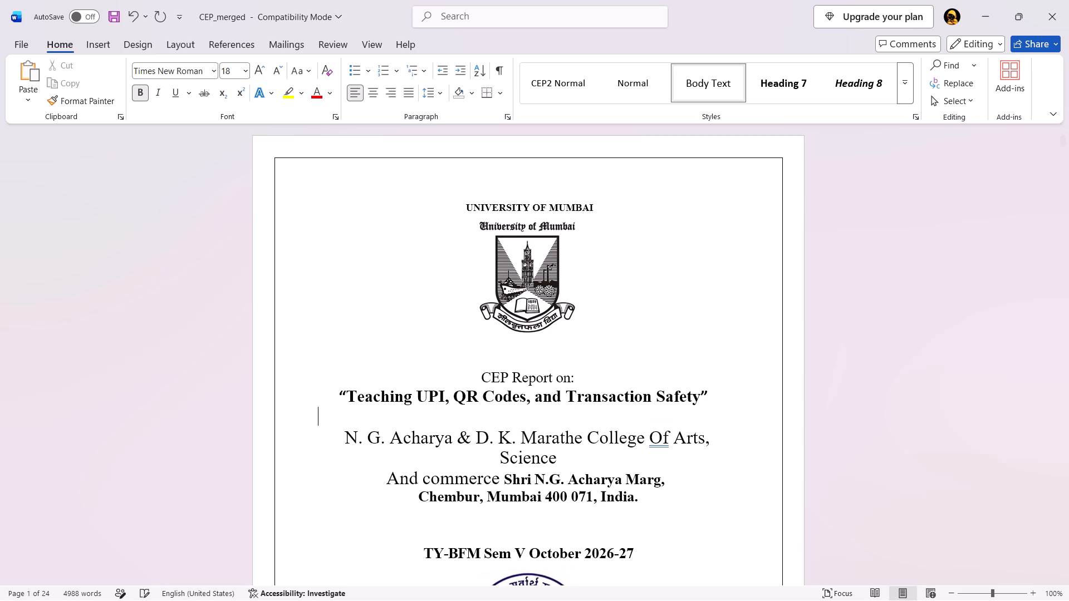
# Insert blank lines before the "Chapter 3: Research Methodology" heading until it starts at the top of a new page.
pyautogui.scroll(-2, 957, 279)
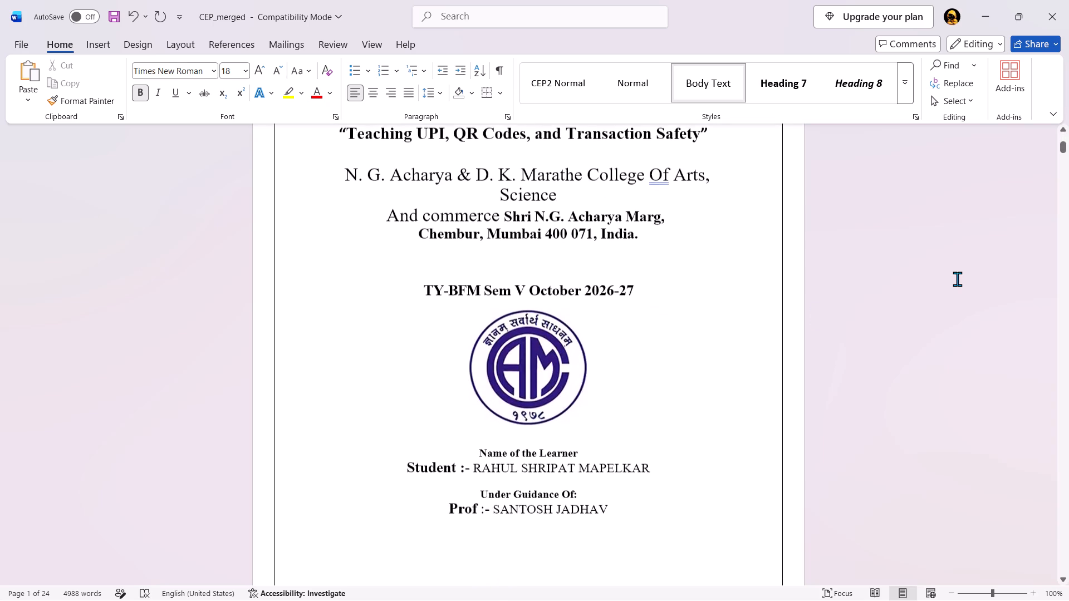
pyautogui.scroll(1, 957, 279)
pyautogui.scroll(-3, 957, 279)
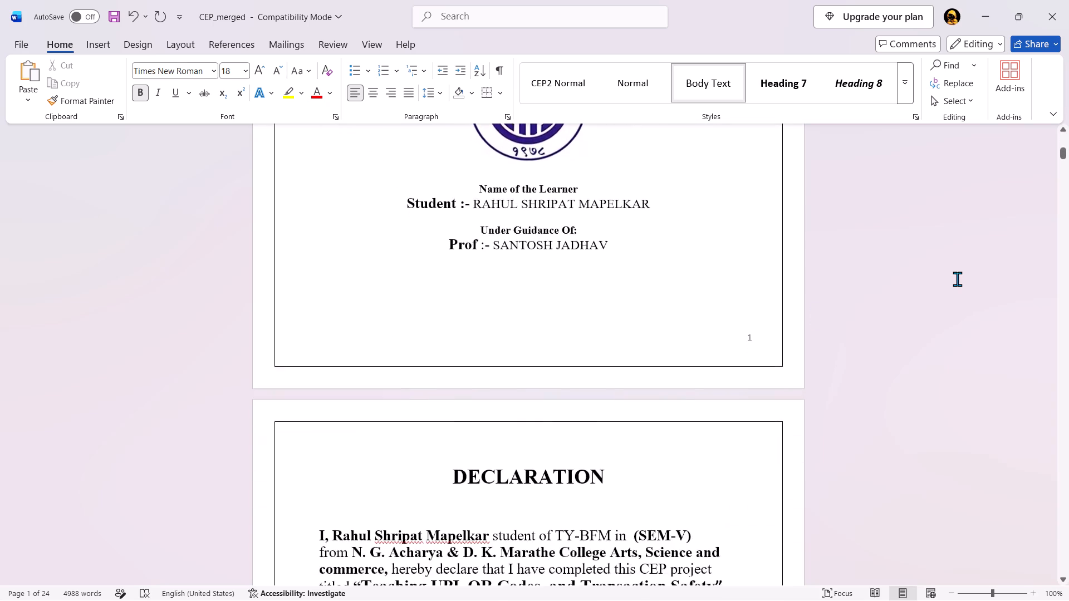
pyautogui.scroll(-3, 957, 279)
pyautogui.scroll(3, 957, 279)
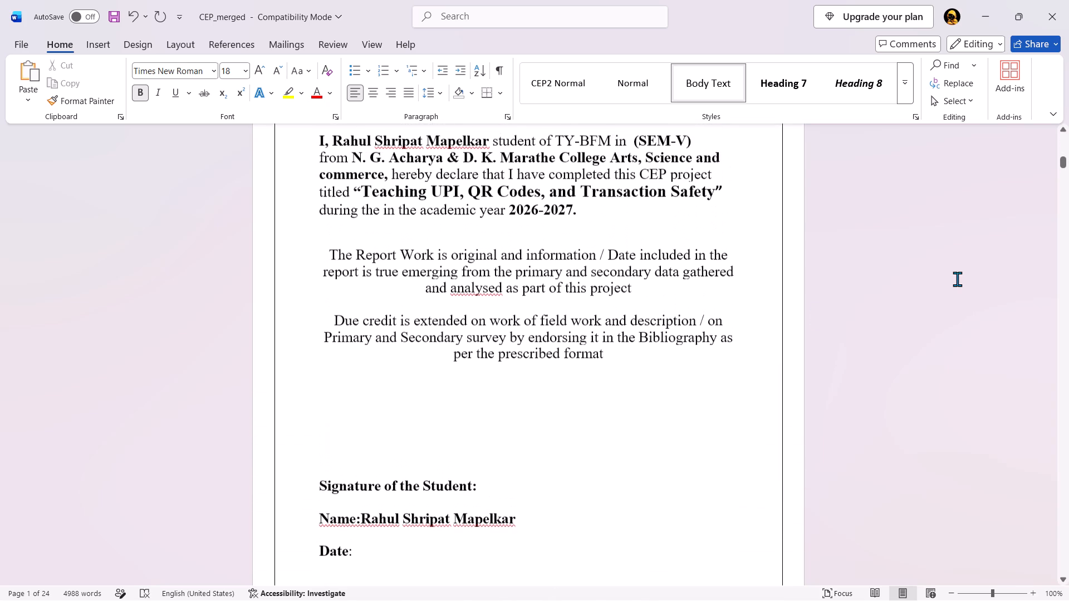
pyautogui.scroll(-6, 957, 279)
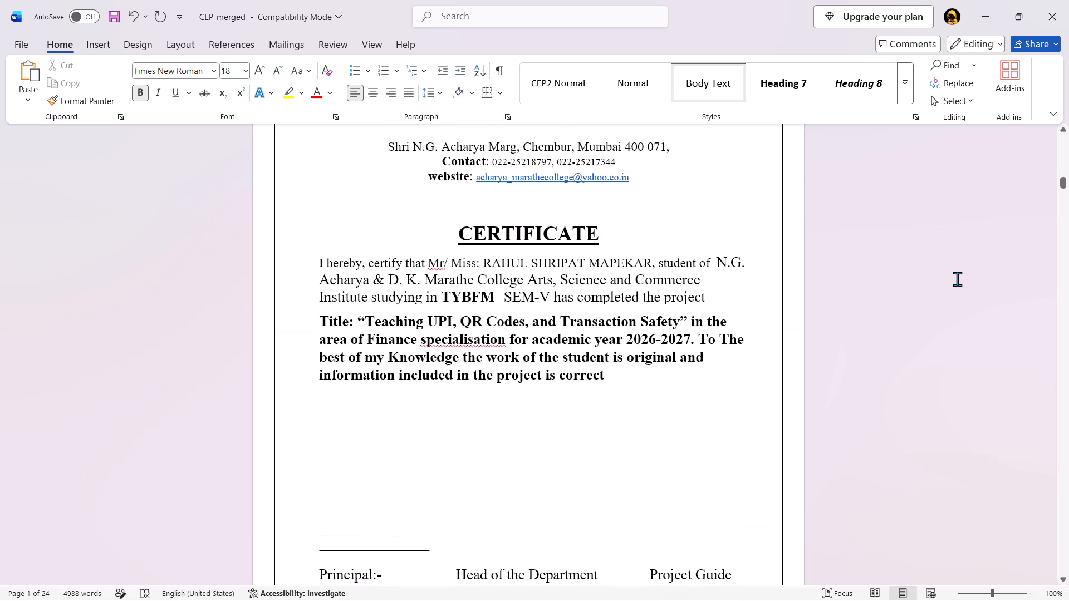
pyautogui.scroll(-9, 957, 279)
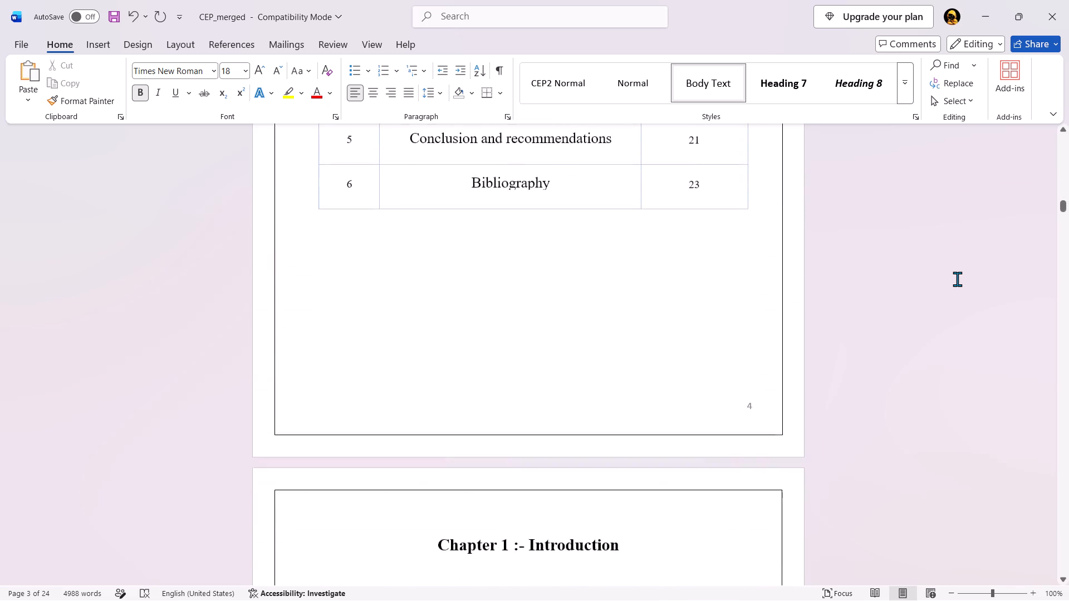
pyautogui.scroll(-10, 957, 279)
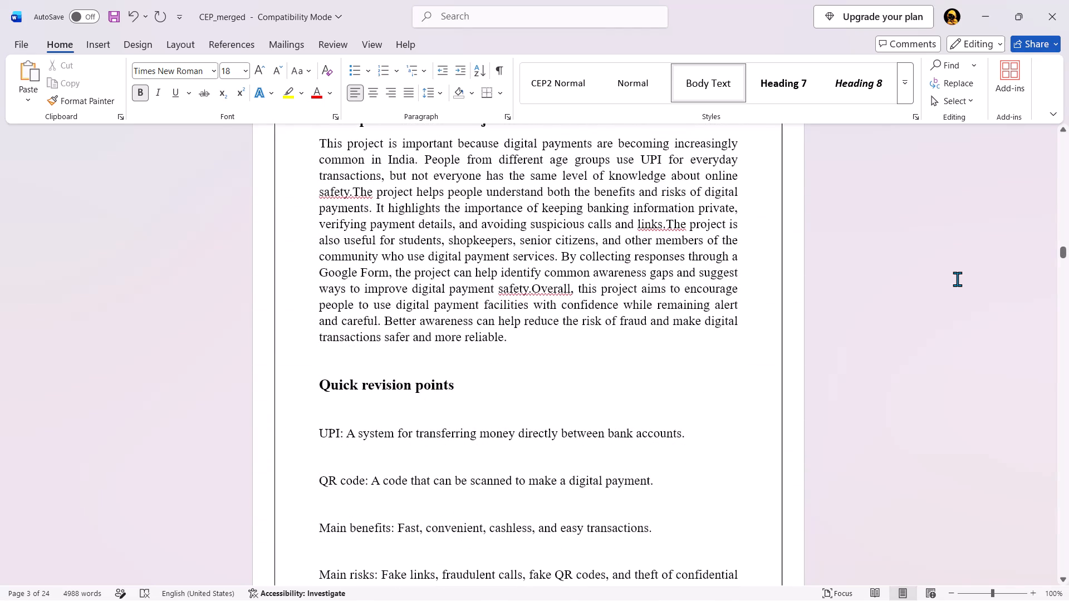
pyautogui.scroll(1, 957, 279)
pyautogui.scroll(-4, 957, 279)
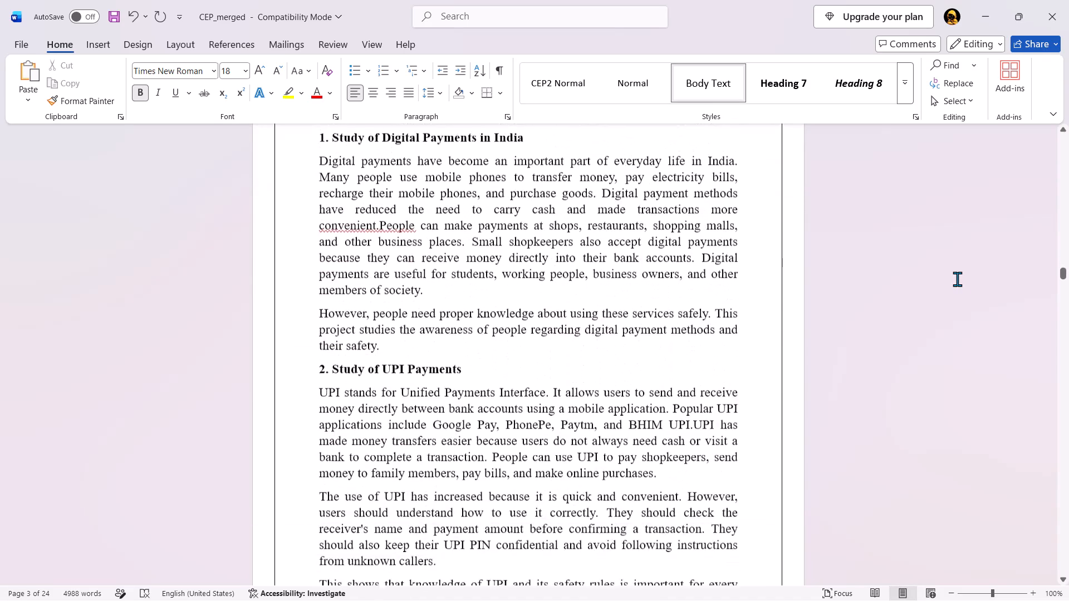
pyautogui.scroll(-8, 957, 279)
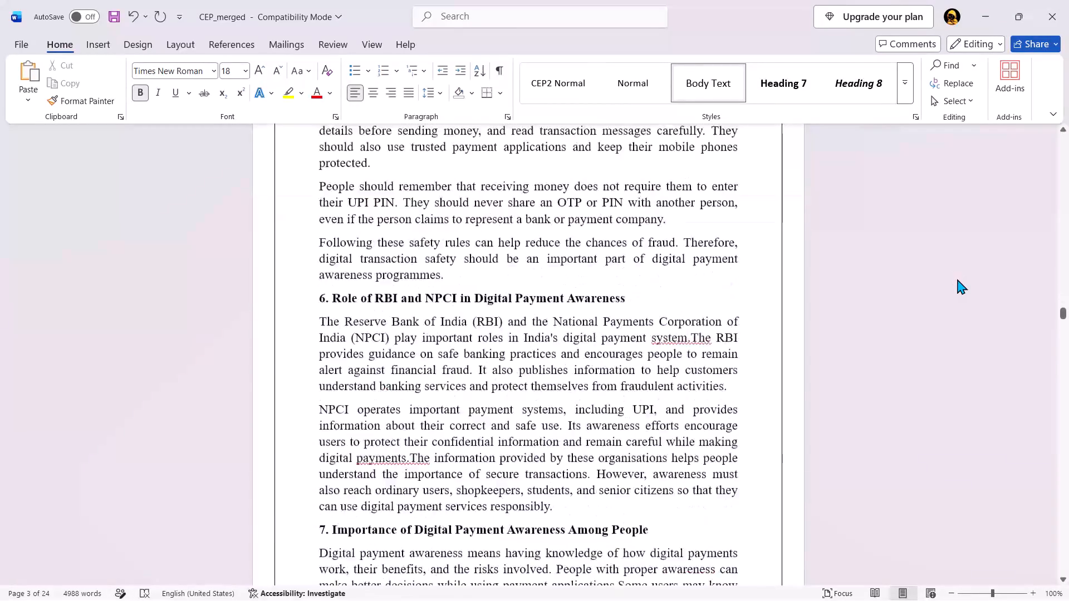
pyautogui.scroll(-2, 957, 279)
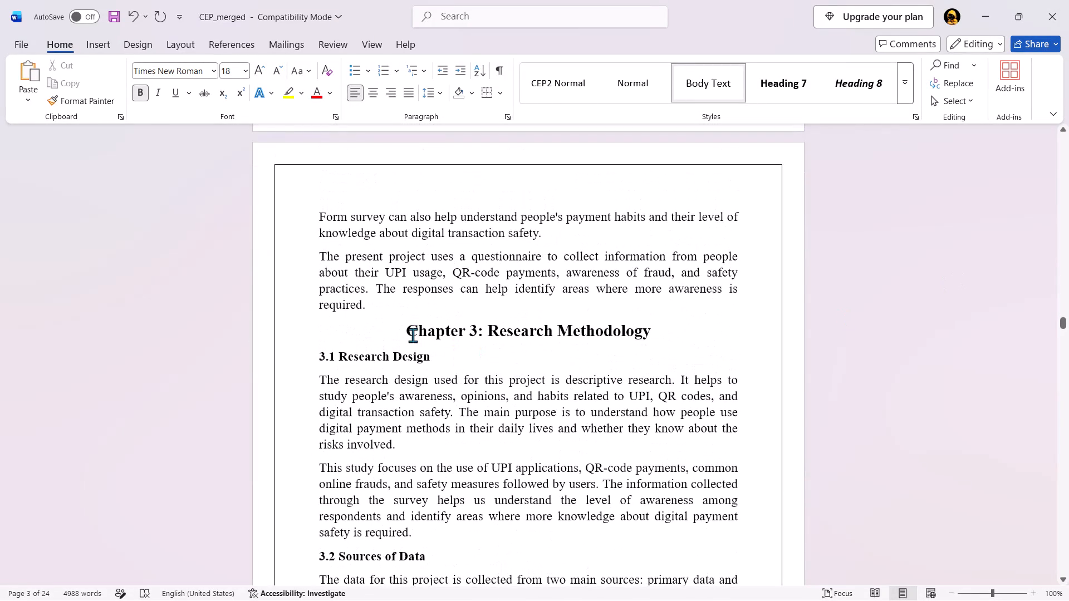
pyautogui.click(404, 334)
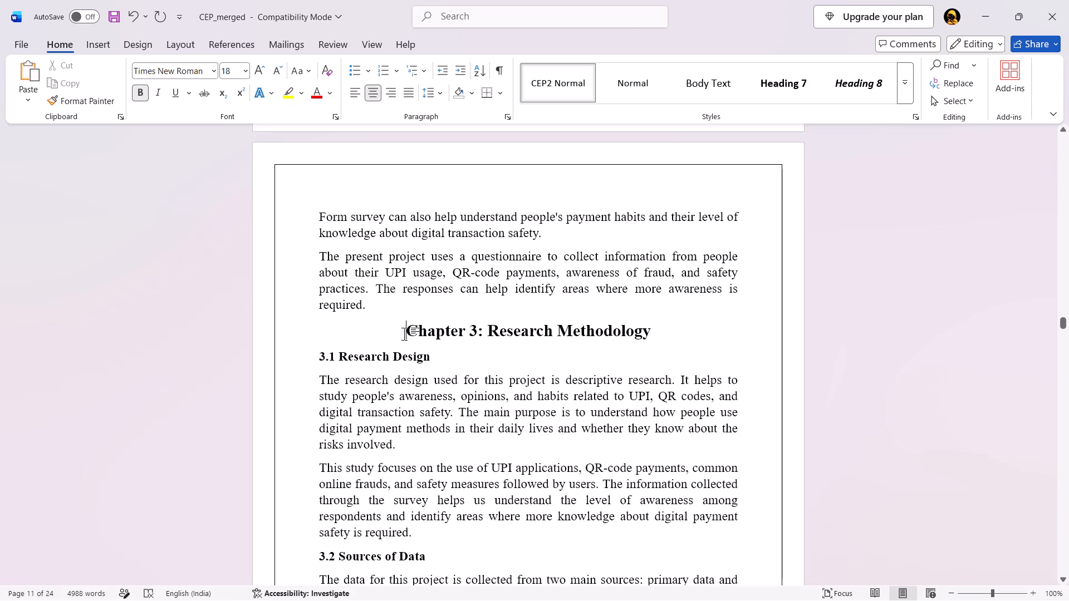
pyautogui.press('Return')
pyautogui.press('Return')
pyautogui.press('Return')
pyautogui.press('Return')
pyautogui.press('Return')
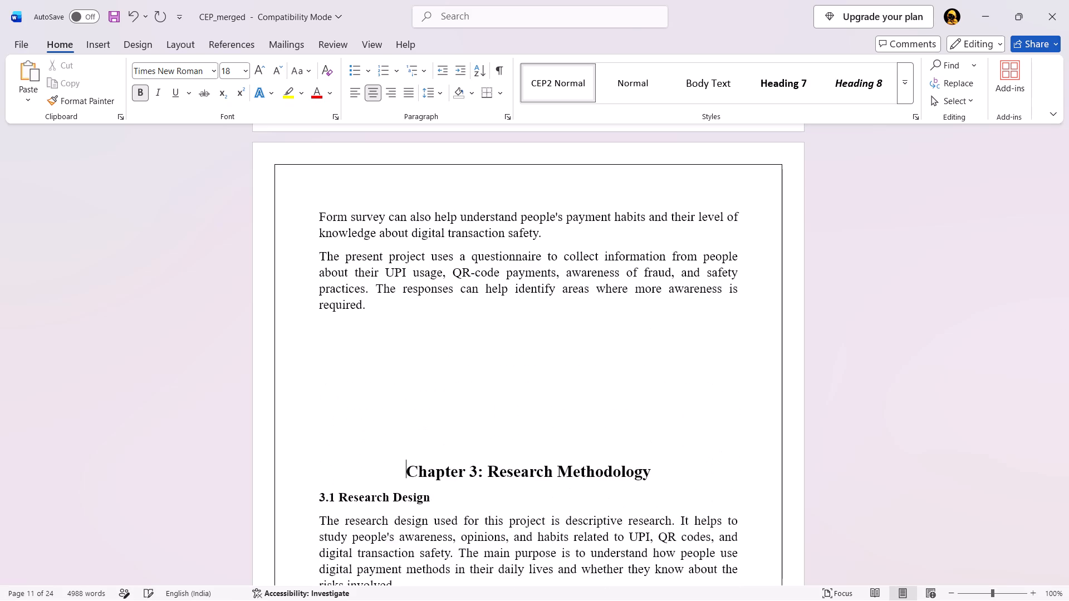
pyautogui.press('Return')
pyautogui.press('Return')
pyautogui.press('Return')
pyautogui.press('Return')
pyautogui.scroll(-4, 404, 334)
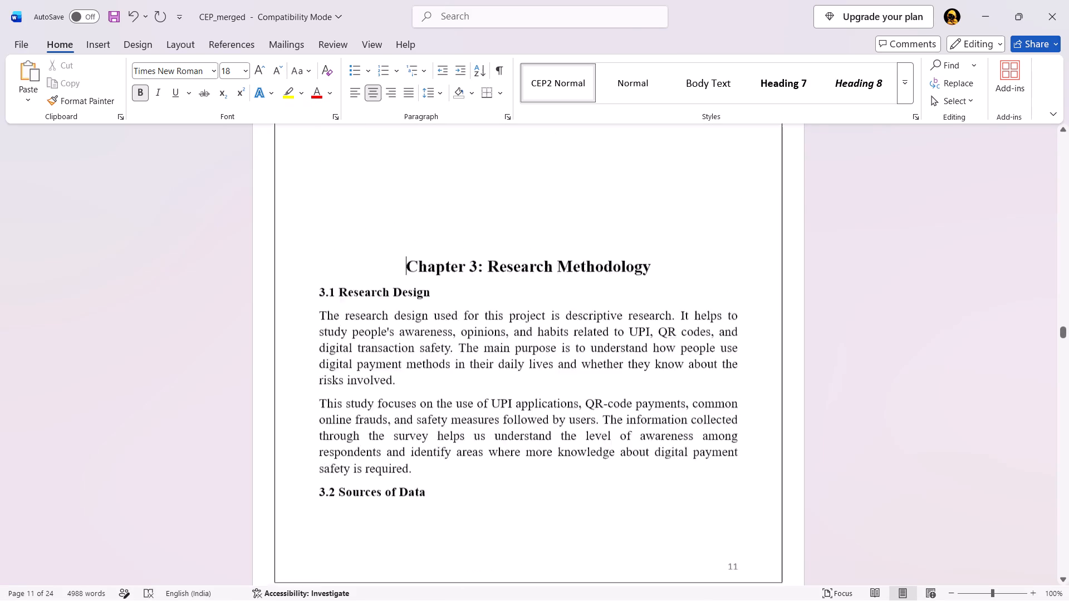
pyautogui.scroll(-2, 404, 334)
pyautogui.scroll(6, 404, 334)
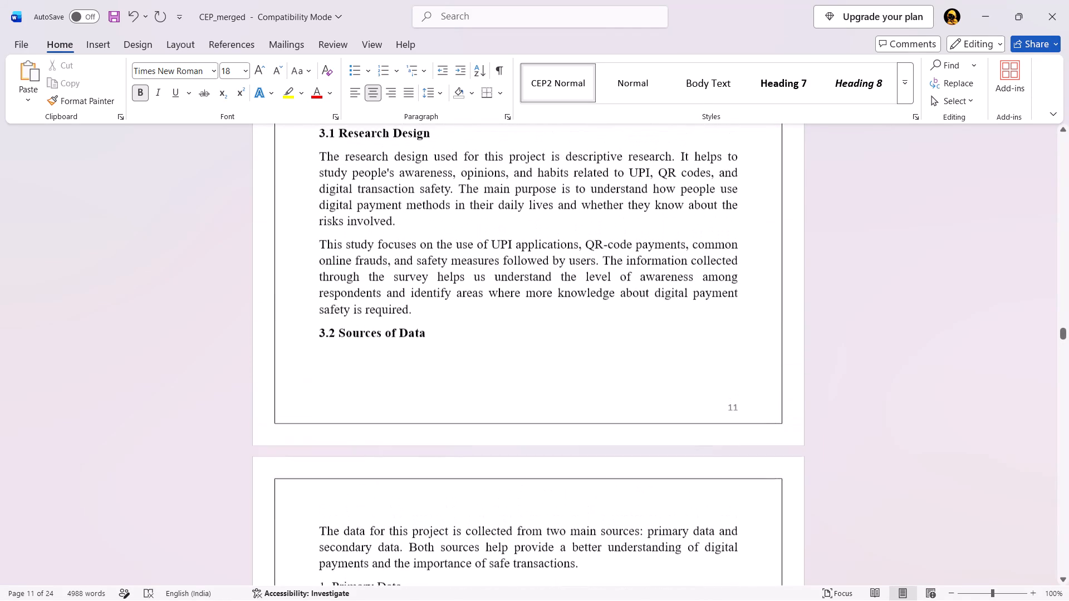
pyautogui.scroll(1, 404, 334)
pyautogui.press('Return')
pyautogui.press('Return')
pyautogui.press('Return')
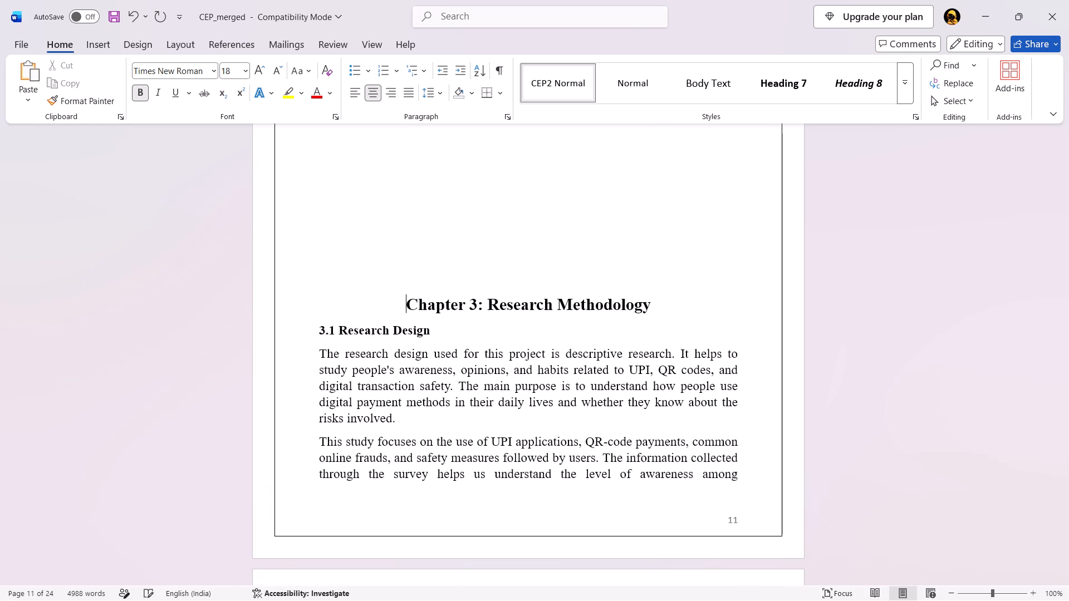
pyautogui.press('Return')
pyautogui.press('Return')
pyautogui.press('Return')
pyautogui.press('Return')
pyautogui.press('Return')
pyautogui.press('Return')
pyautogui.press('Return')
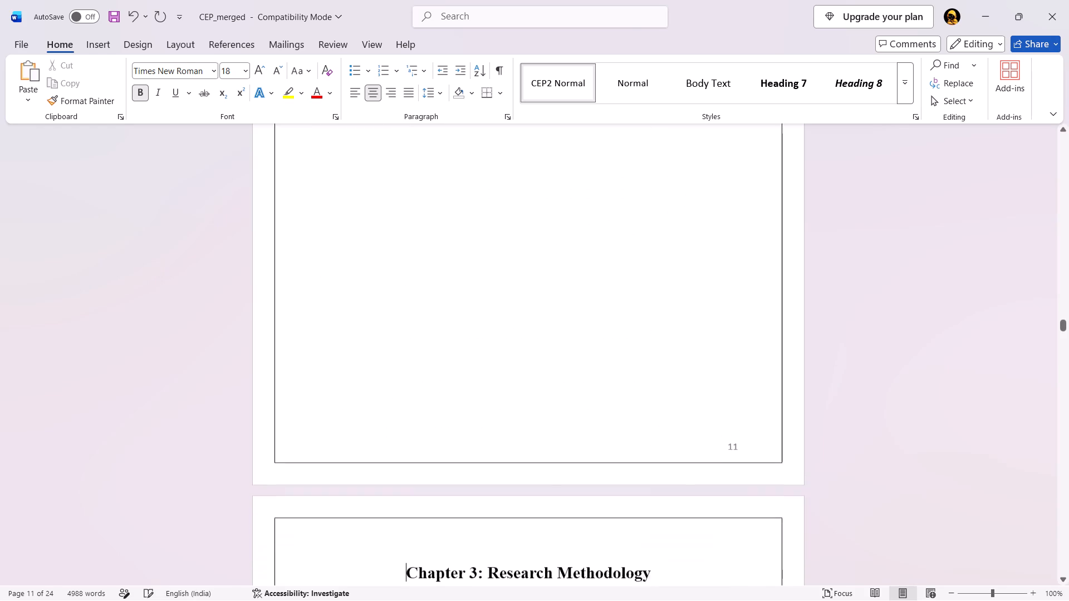
# Insert blank lines before the "Chapter 5: Conclusion and Recommendations" heading until it starts on a new page.
pyautogui.scroll(-5, 404, 334)
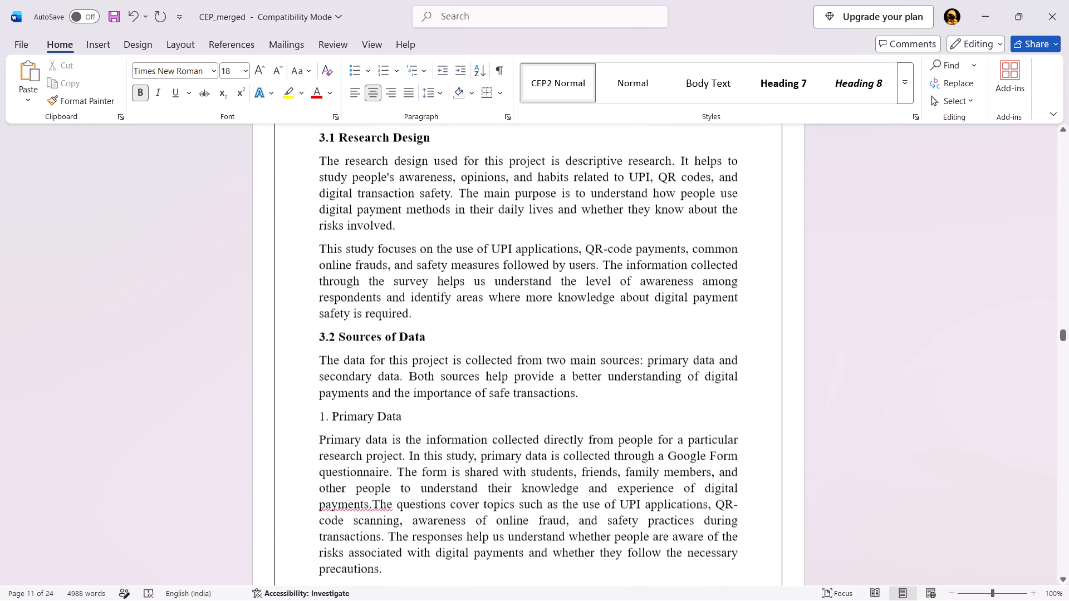
pyautogui.scroll(-13, 404, 334)
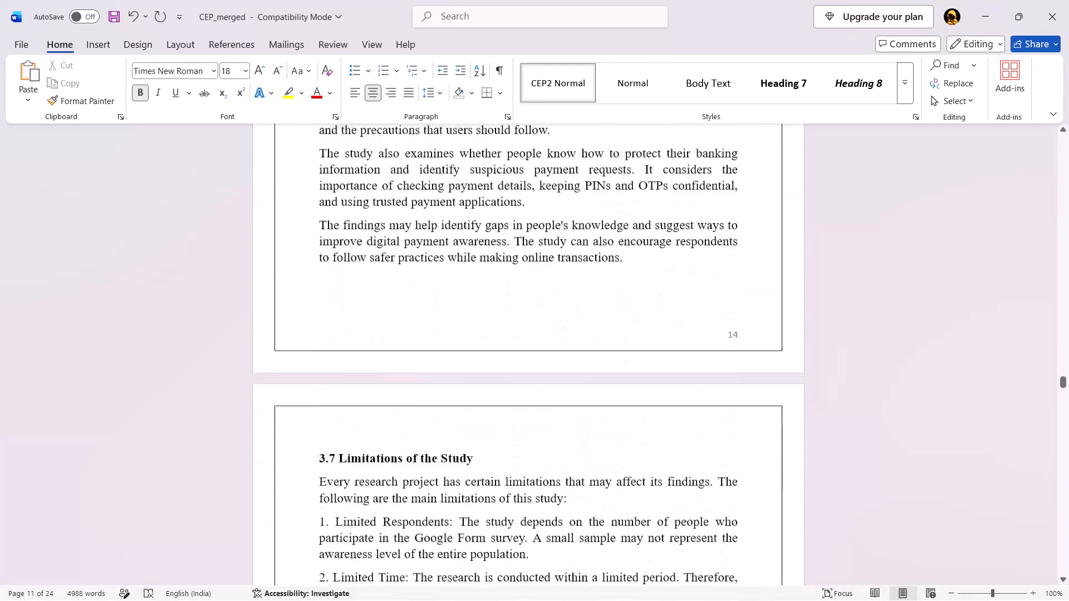
pyautogui.scroll(-6, 404, 334)
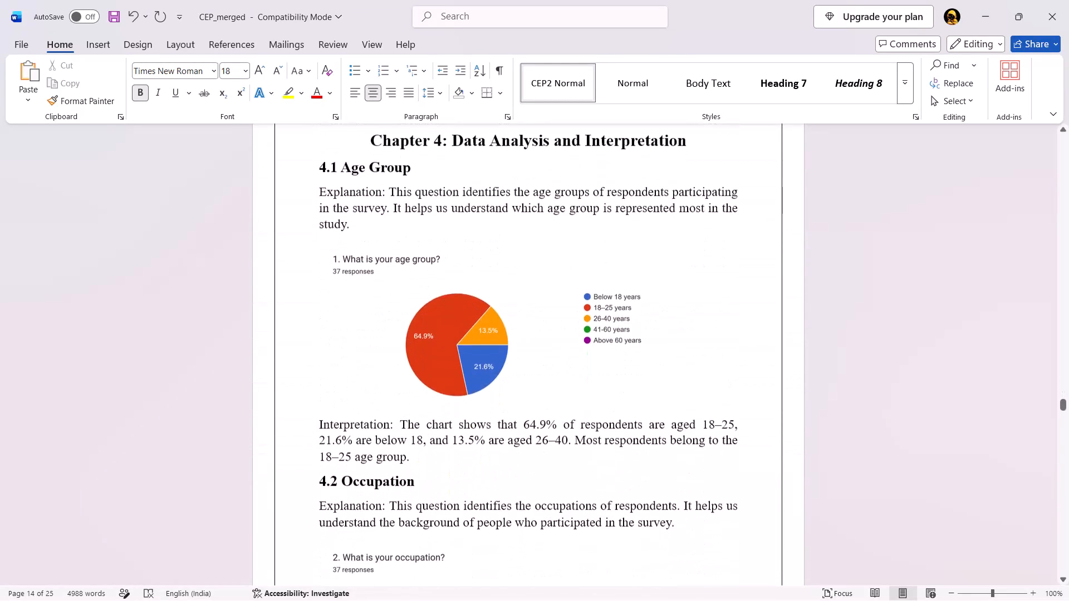
pyautogui.scroll(-9, 404, 334)
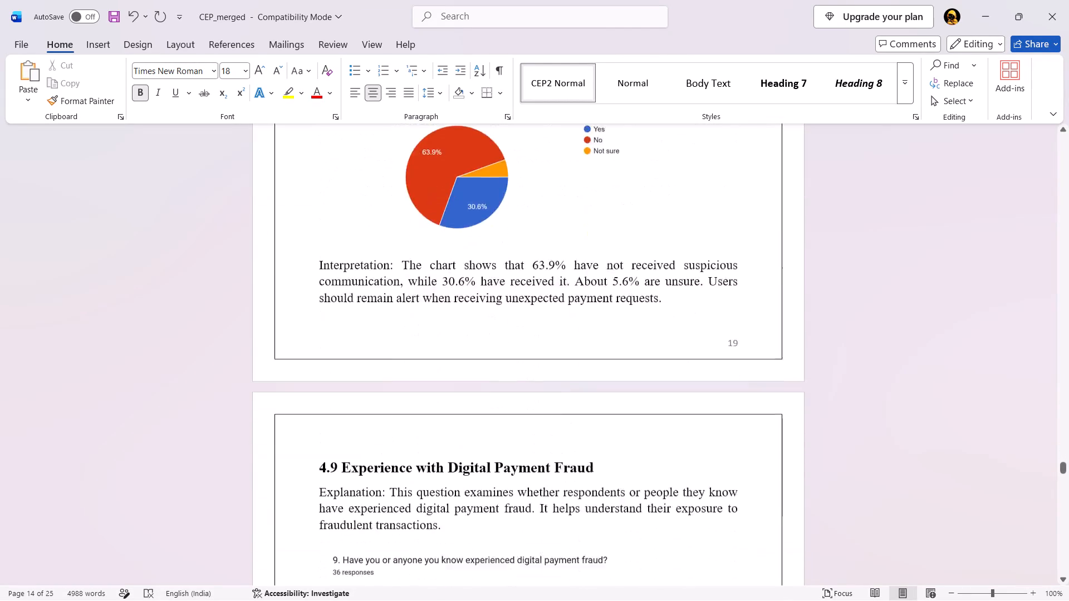
pyautogui.scroll(-18, 404, 334)
pyautogui.scroll(4, 404, 334)
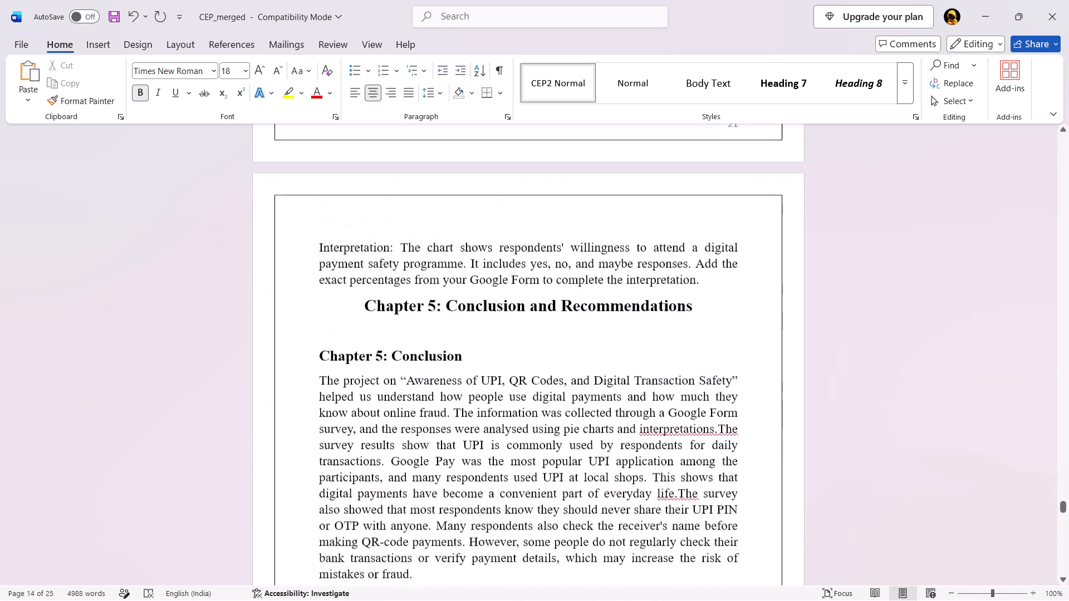
pyautogui.scroll(1, 404, 334)
pyautogui.click(357, 343)
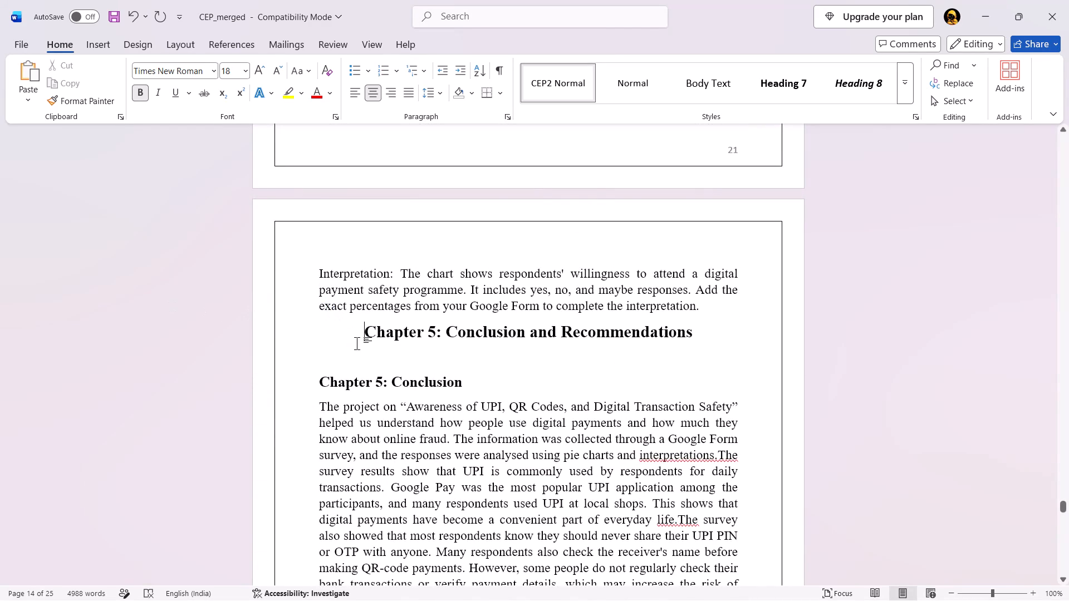
pyautogui.press('Return')
pyautogui.press('Return')
pyautogui.press('Return')
pyautogui.press('Return')
pyautogui.press('Return')
pyautogui.press('Return')
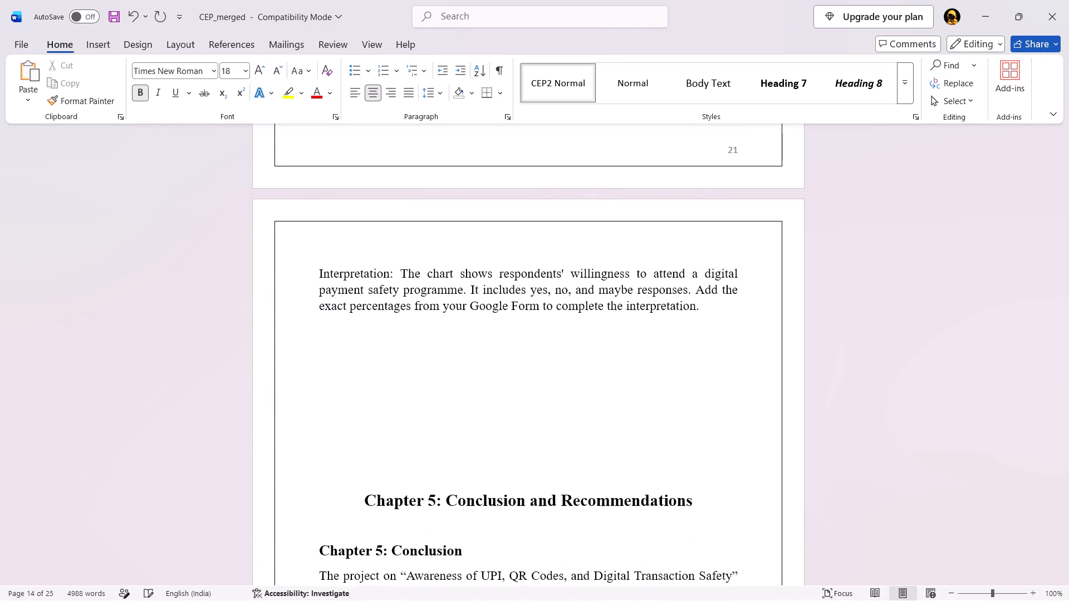
pyautogui.scroll(-4, 357, 343)
pyautogui.press('Return')
pyautogui.press('Return')
pyautogui.press('Return')
pyautogui.press('Return')
pyautogui.press('Return')
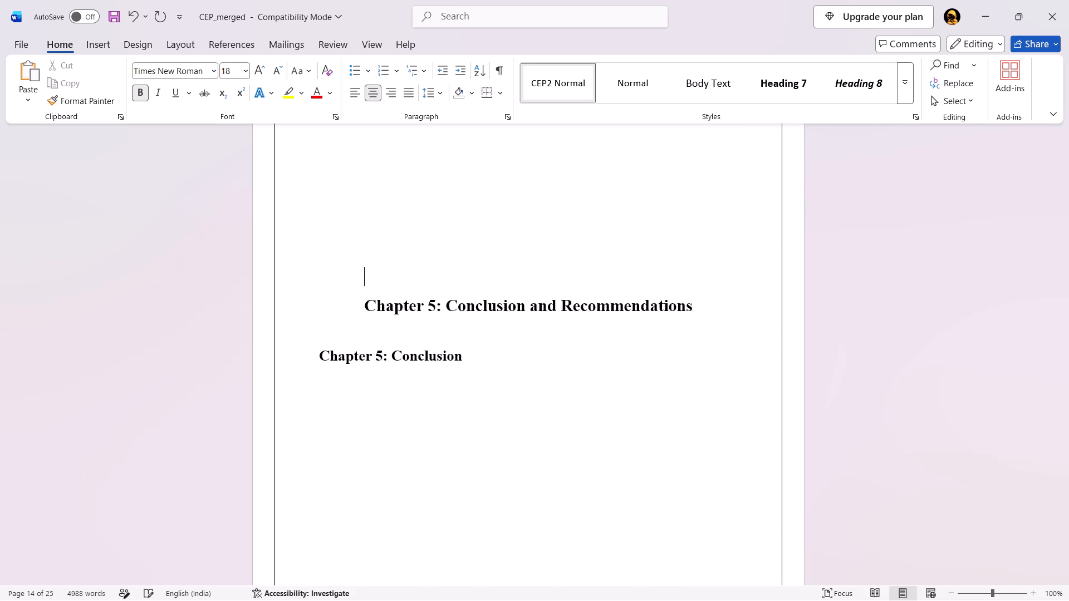
pyautogui.press('Return')
pyautogui.press('Return')
pyautogui.press('Return')
pyautogui.scroll(-1, 357, 343)
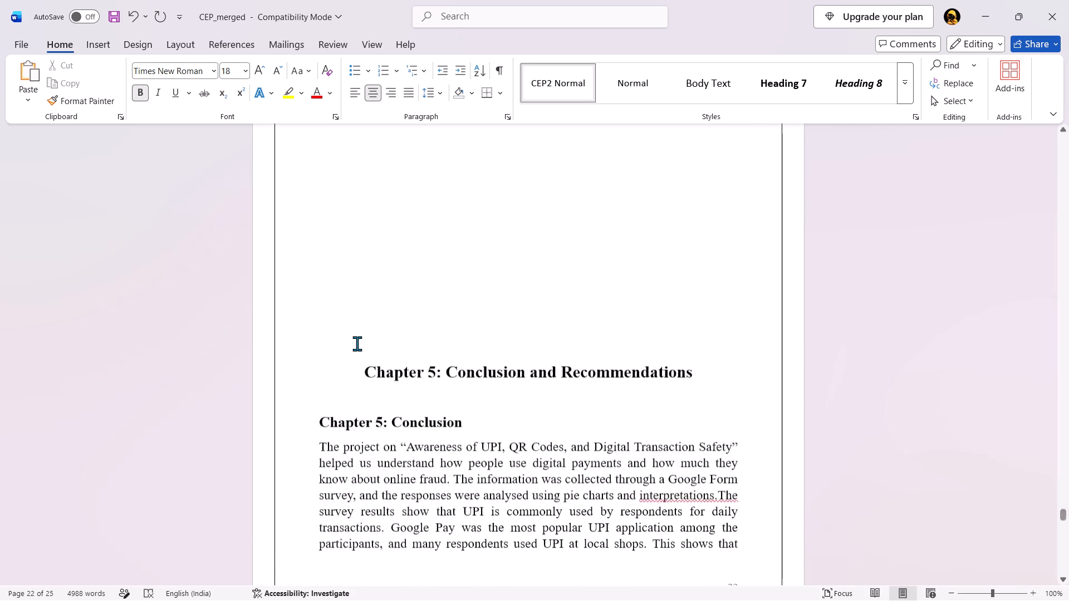
pyautogui.scroll(-1, 357, 343)
pyautogui.press('Return')
pyautogui.press('Return')
pyautogui.press('Return')
pyautogui.press('Return')
pyautogui.press('Return')
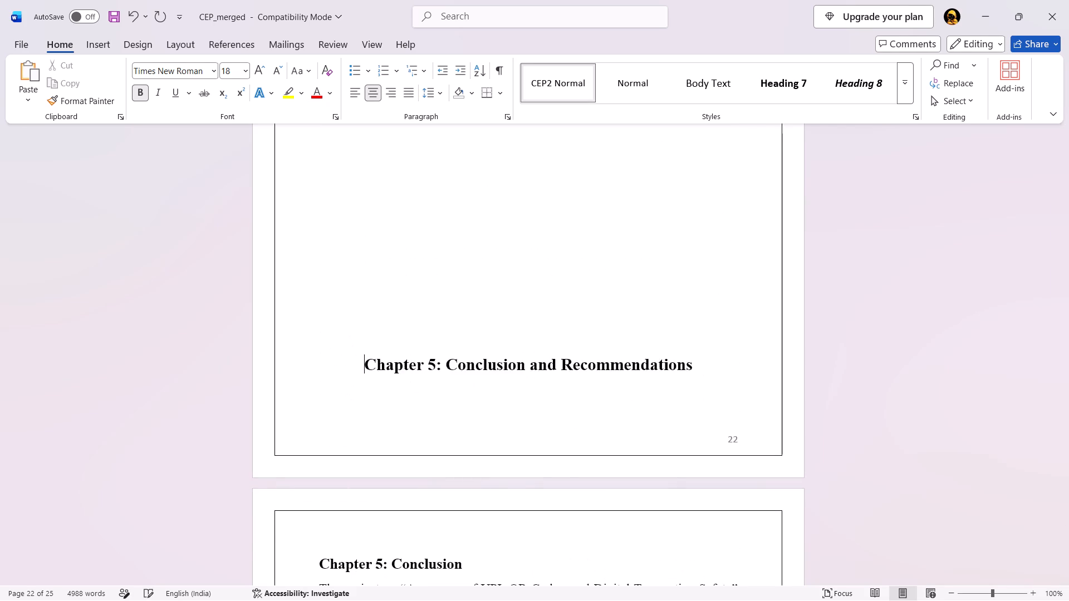
pyautogui.press('Return')
pyautogui.press('Return')
# Insert blank lines before the "Chapter 6: Bibliography" heading until it starts at the top of a new page.
pyautogui.scroll(-8, 357, 343)
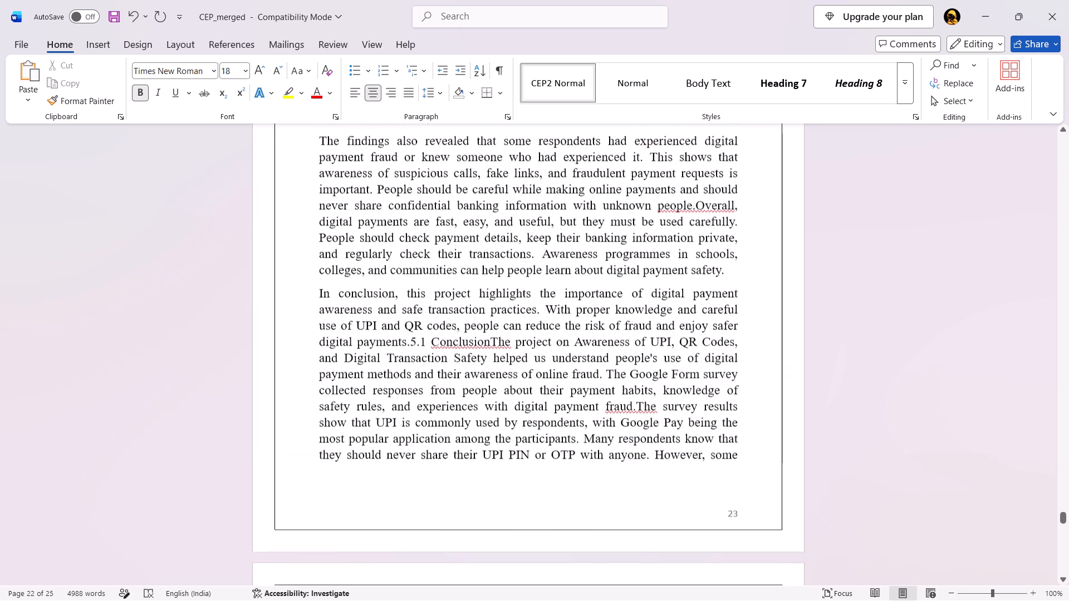
pyautogui.scroll(-7, 357, 343)
pyautogui.scroll(1, 357, 343)
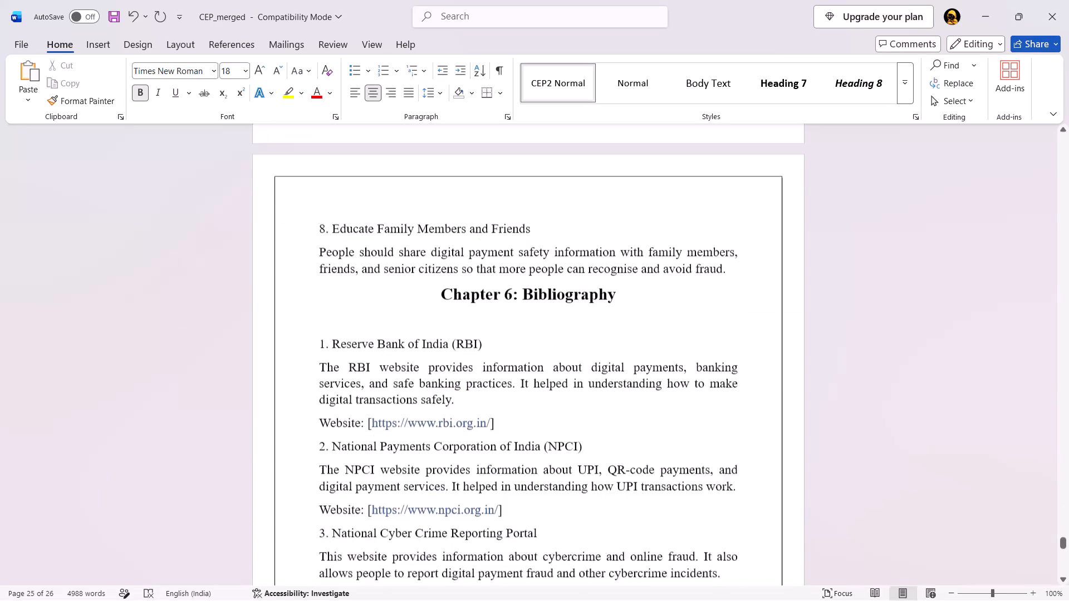
pyautogui.scroll(1, 357, 343)
pyautogui.click(442, 334)
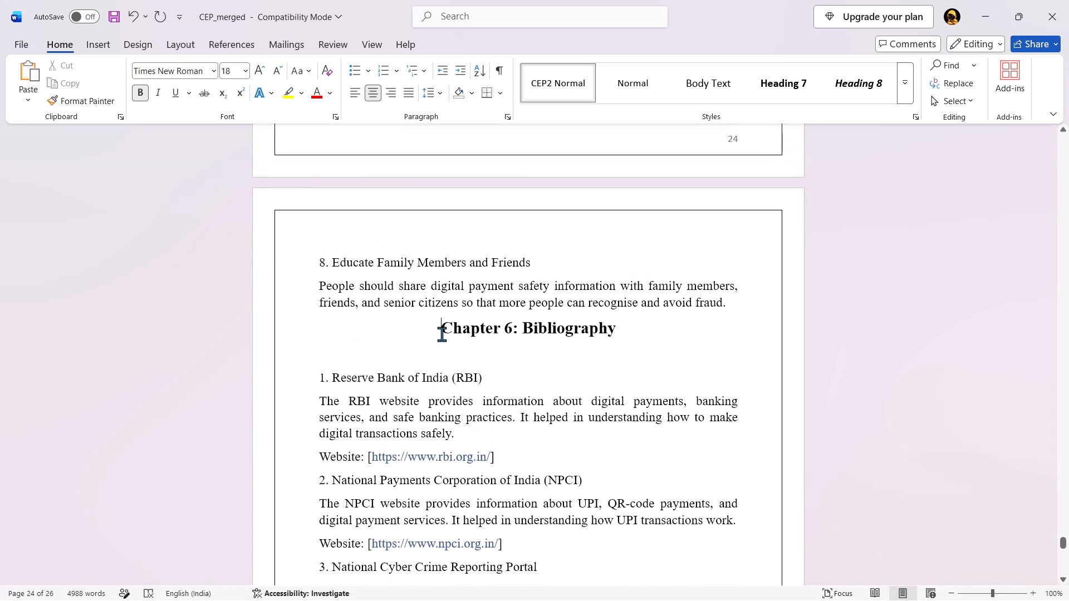
pyautogui.press('Return')
pyautogui.press('Return')
pyautogui.press('Return')
pyautogui.press('Return')
pyautogui.press('Return')
pyautogui.press('Return')
pyautogui.press('Return')
pyautogui.scroll(-1, 442, 334)
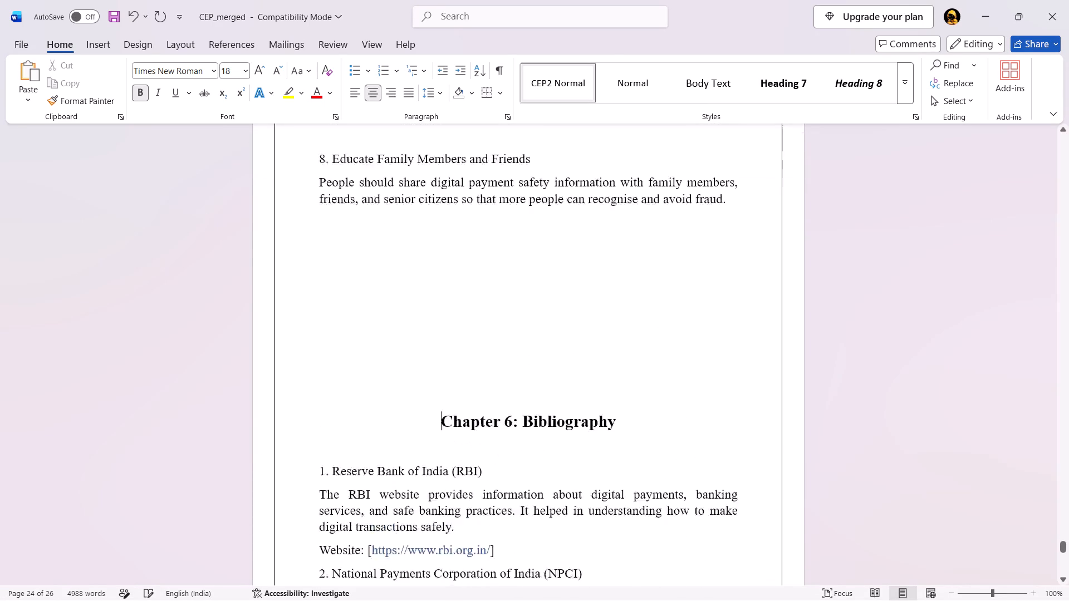
pyautogui.scroll(-1, 442, 334)
pyautogui.press('Return')
pyautogui.press('Return')
pyautogui.press('Return')
pyautogui.press('Return')
pyautogui.press('Return')
pyautogui.press('Return')
pyautogui.press('Return')
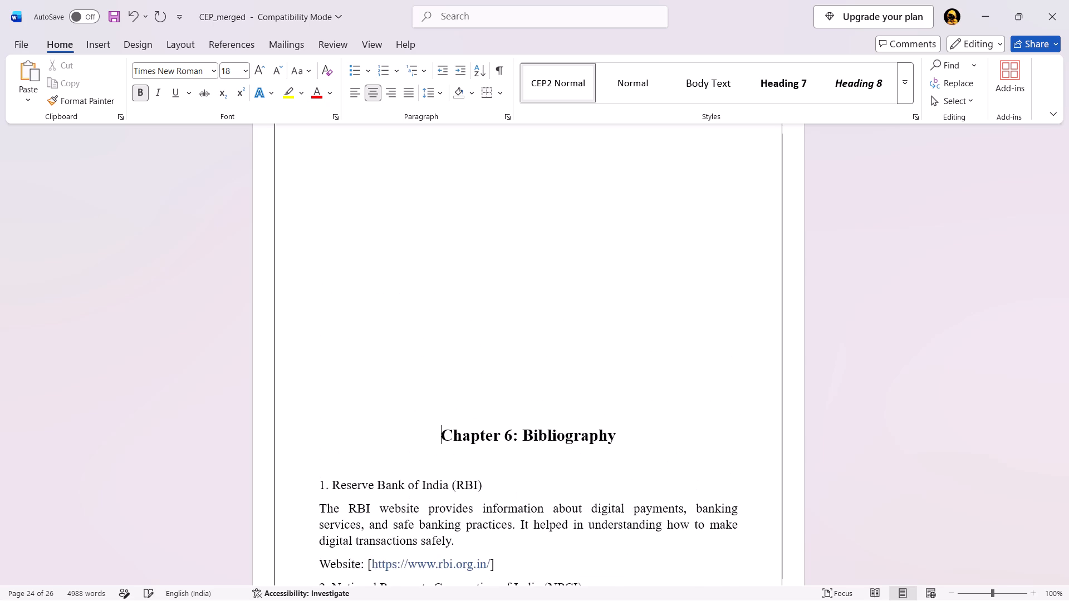
pyautogui.scroll(-2, 442, 334)
pyautogui.press('Return')
pyautogui.press('Return')
pyautogui.press('Return')
pyautogui.press('Return')
pyautogui.press('Return')
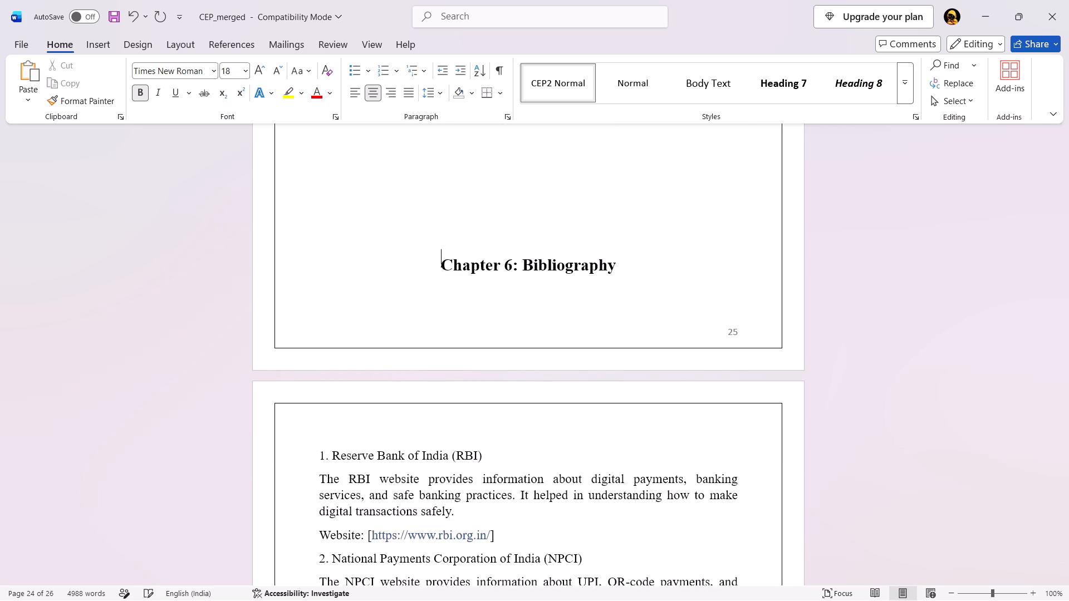
pyautogui.press('Return')
pyautogui.press('Return')
pyautogui.scroll(-1, 442, 334)
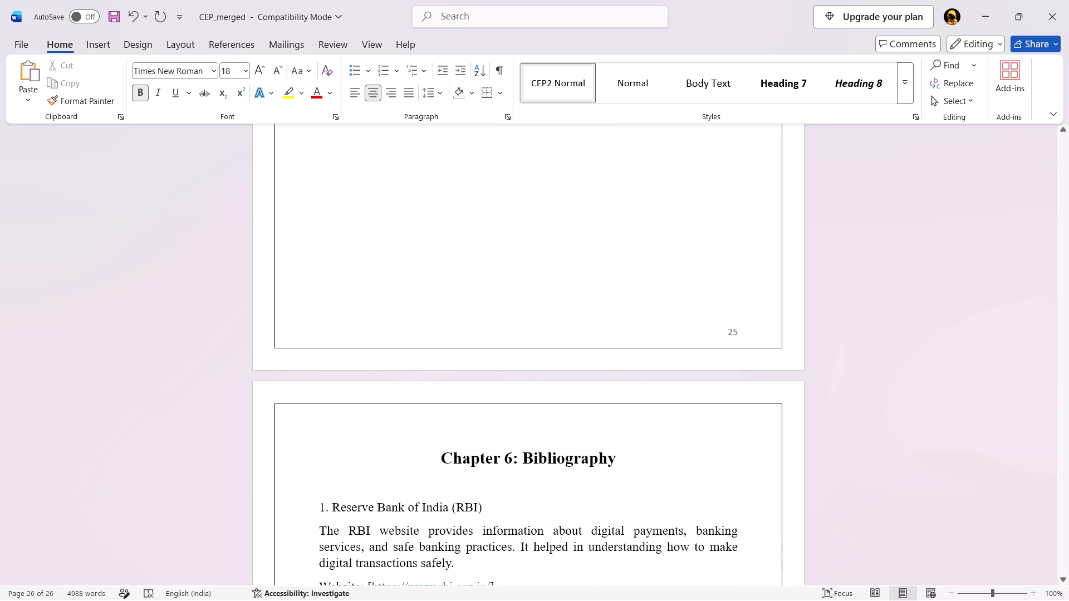
# Review the bibliography and the report from the cover page through Chapter 5, checking the layout and the page on which each chapter starts.
pyautogui.scroll(-15, 442, 334)
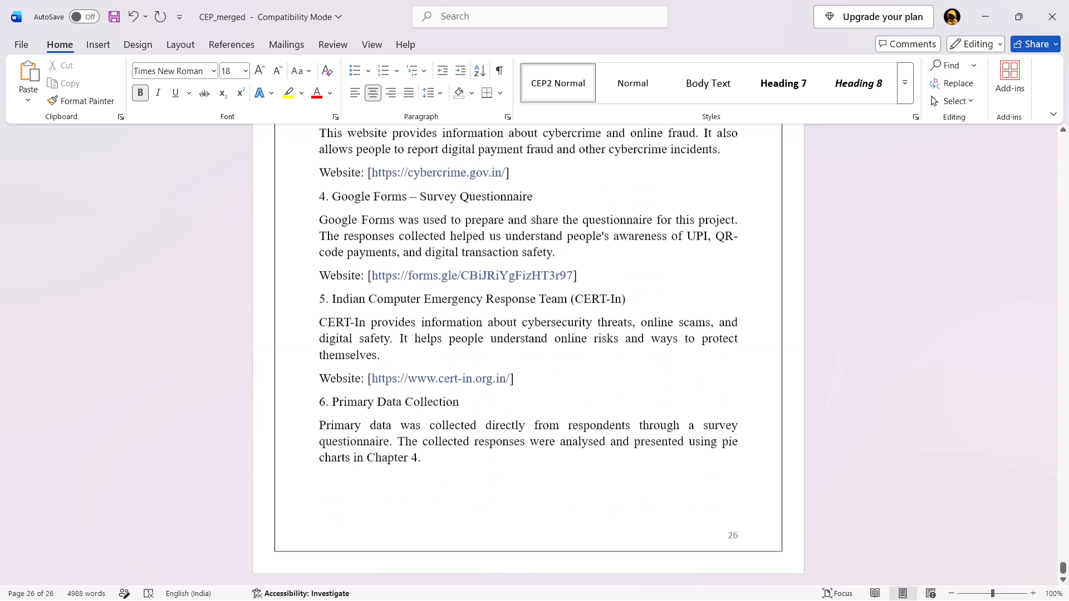
pyautogui.scroll(20, 442, 334)
pyautogui.scroll(10, 442, 334)
pyautogui.scroll(16, 442, 334)
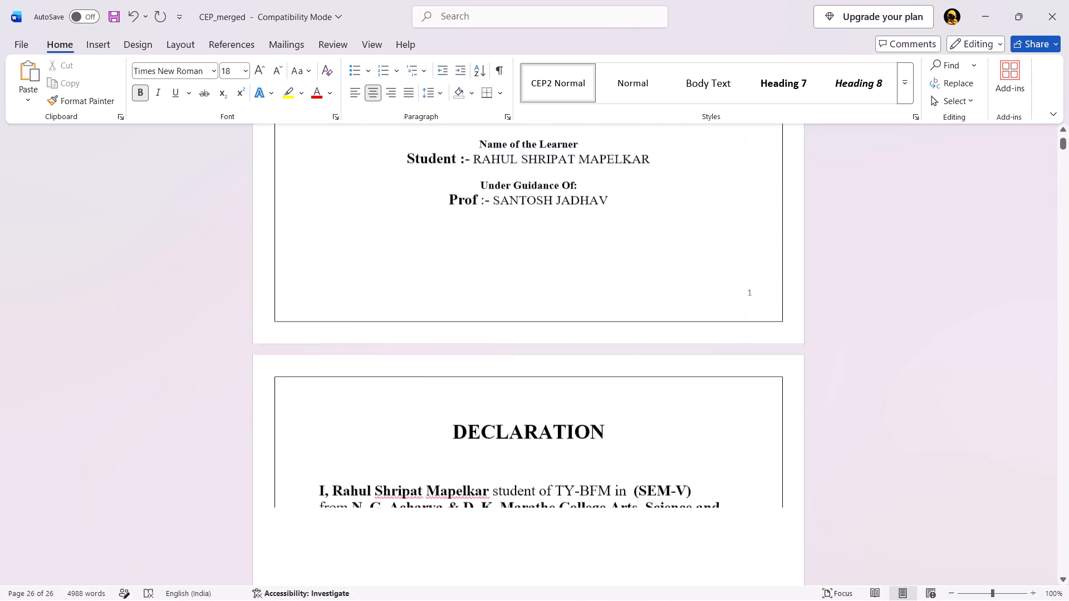
pyautogui.scroll(4, 442, 334)
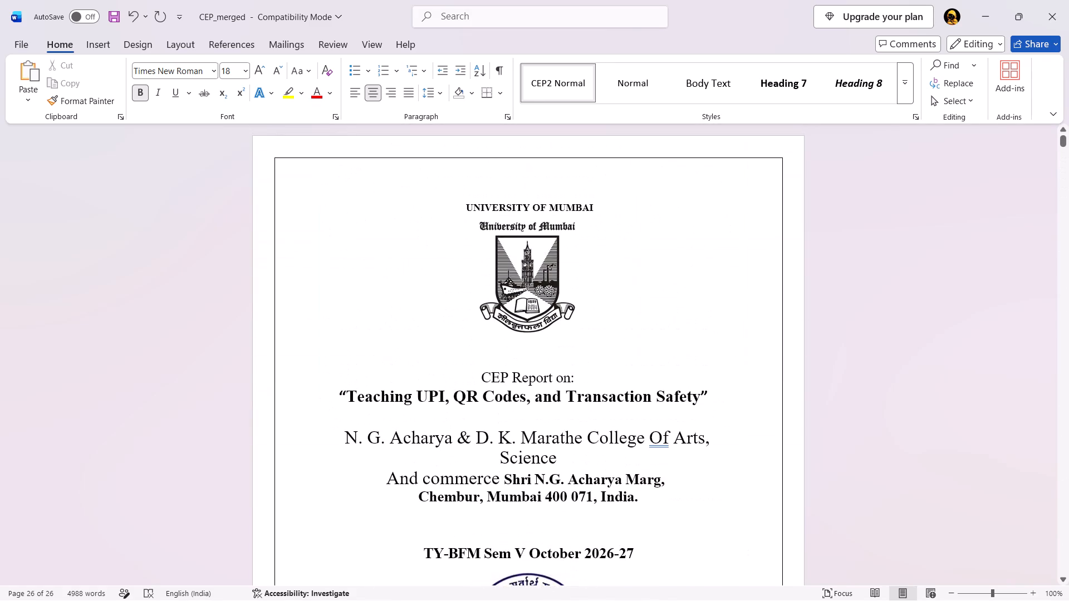
pyautogui.scroll(-3, 442, 334)
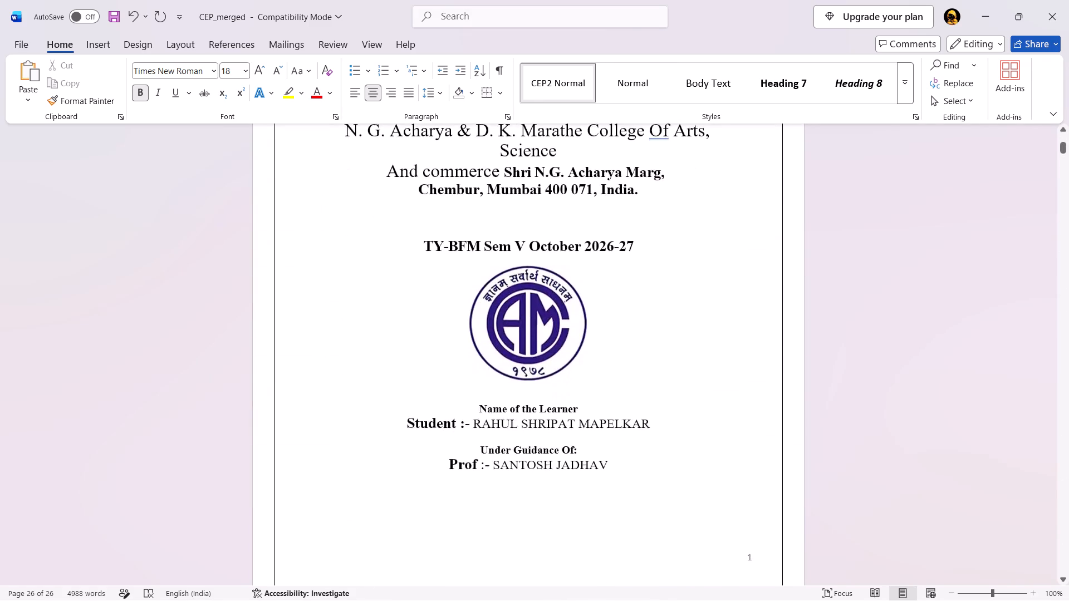
pyautogui.scroll(-8, 442, 334)
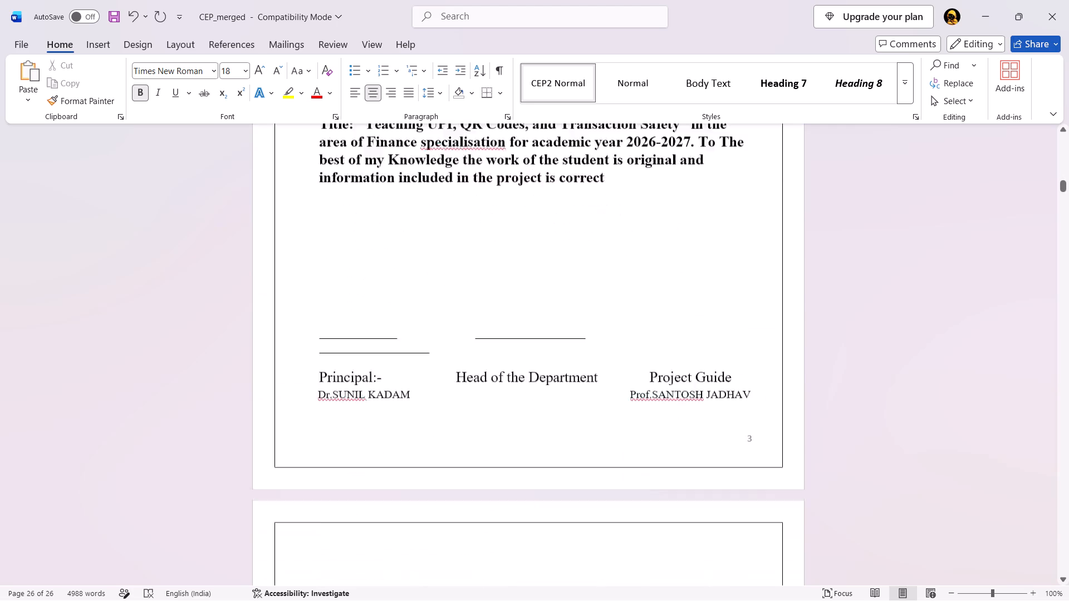
pyautogui.scroll(-5, 442, 334)
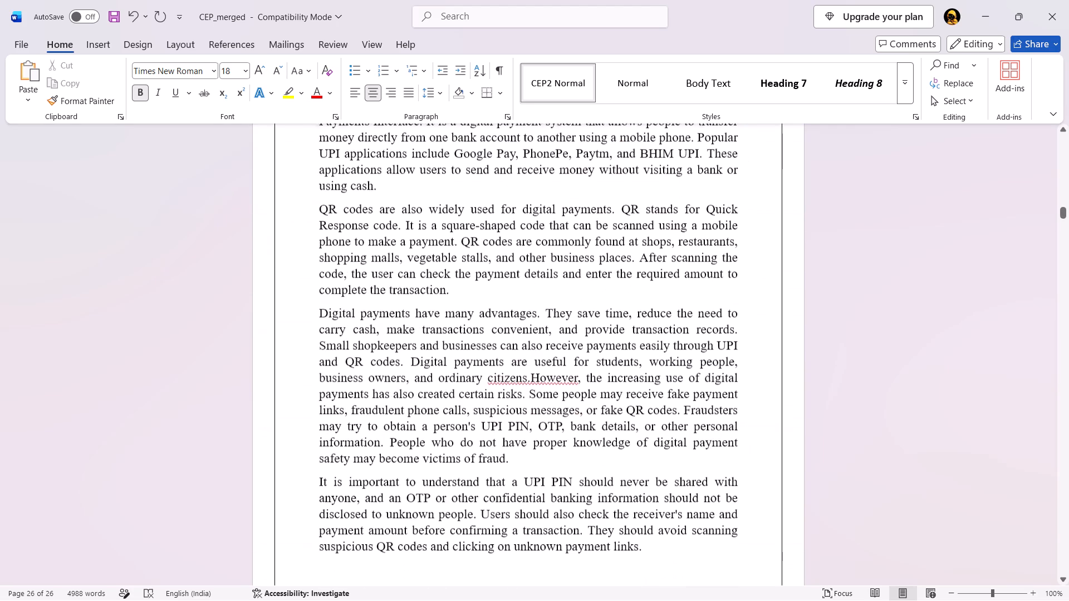
pyautogui.scroll(3, 442, 334)
pyautogui.scroll(-4, 442, 334)
pyautogui.scroll(6, 442, 334)
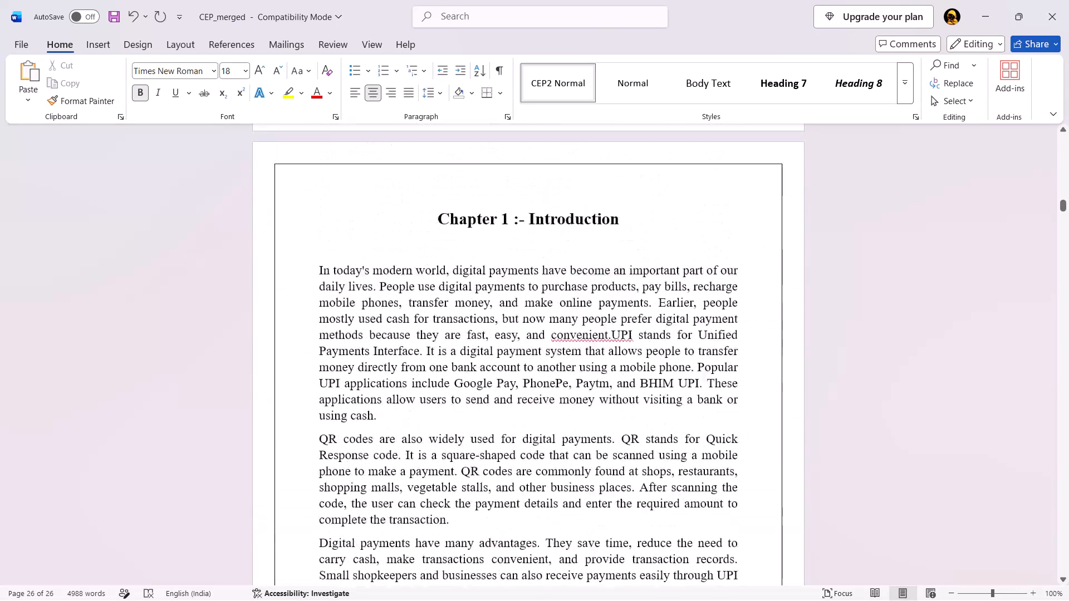
pyautogui.scroll(-7, 442, 334)
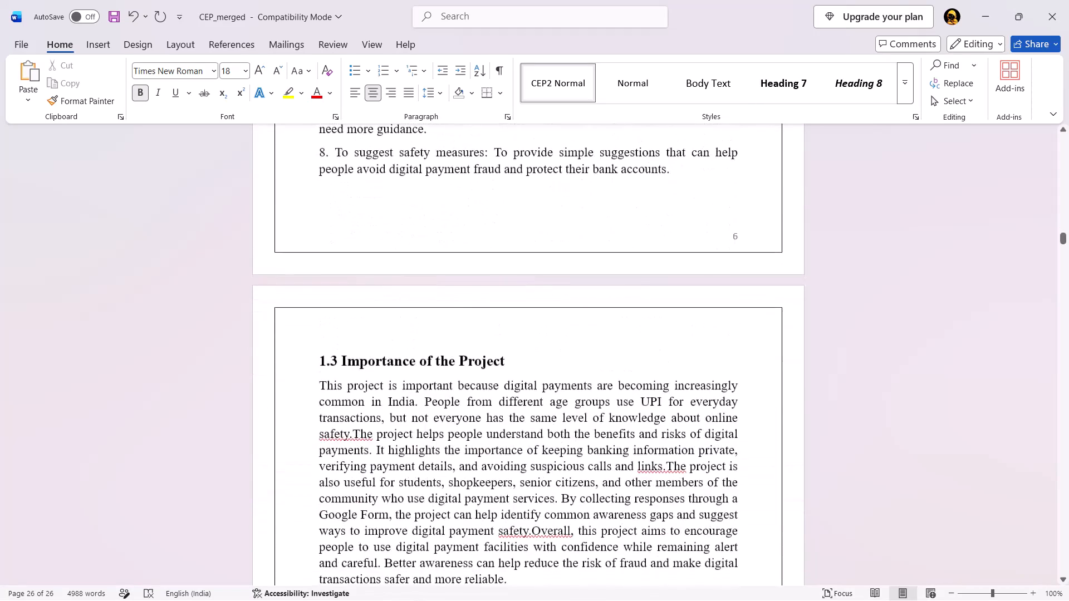
pyautogui.scroll(-5, 442, 334)
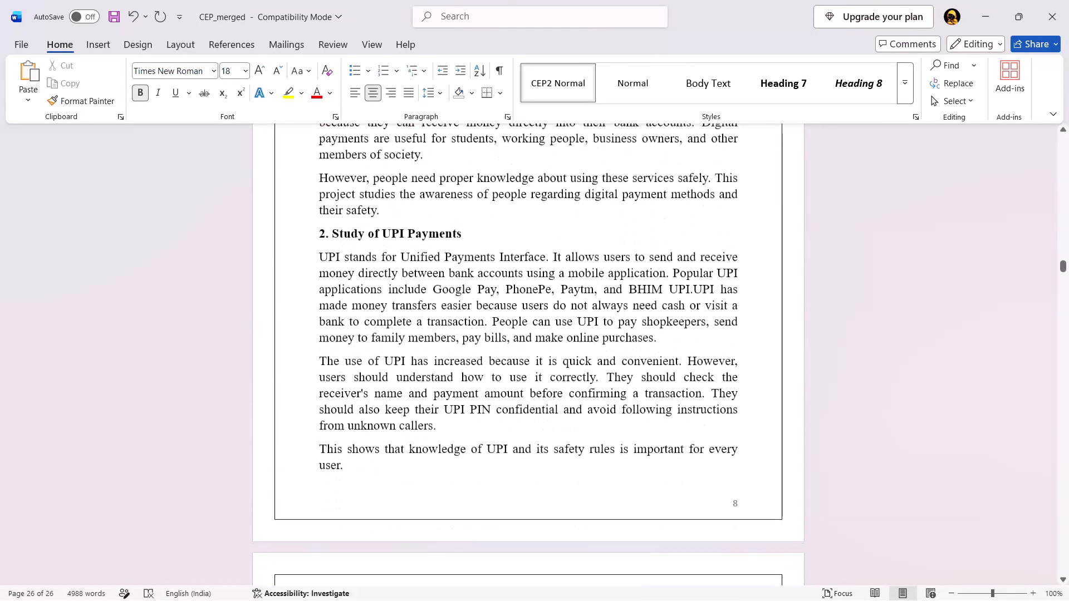
pyautogui.scroll(-5, 442, 334)
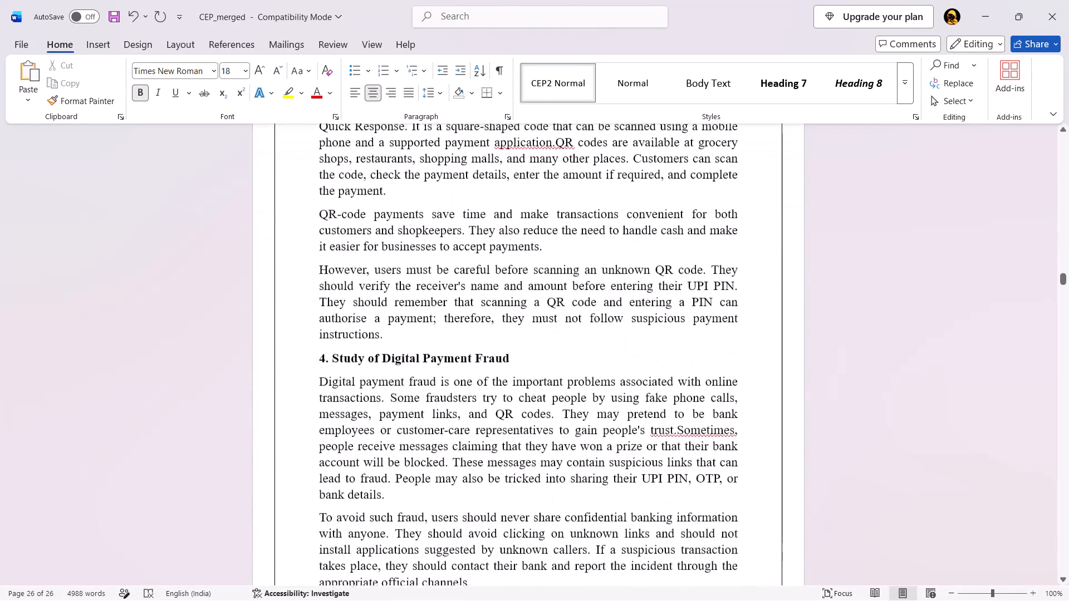
pyautogui.scroll(-9, 442, 334)
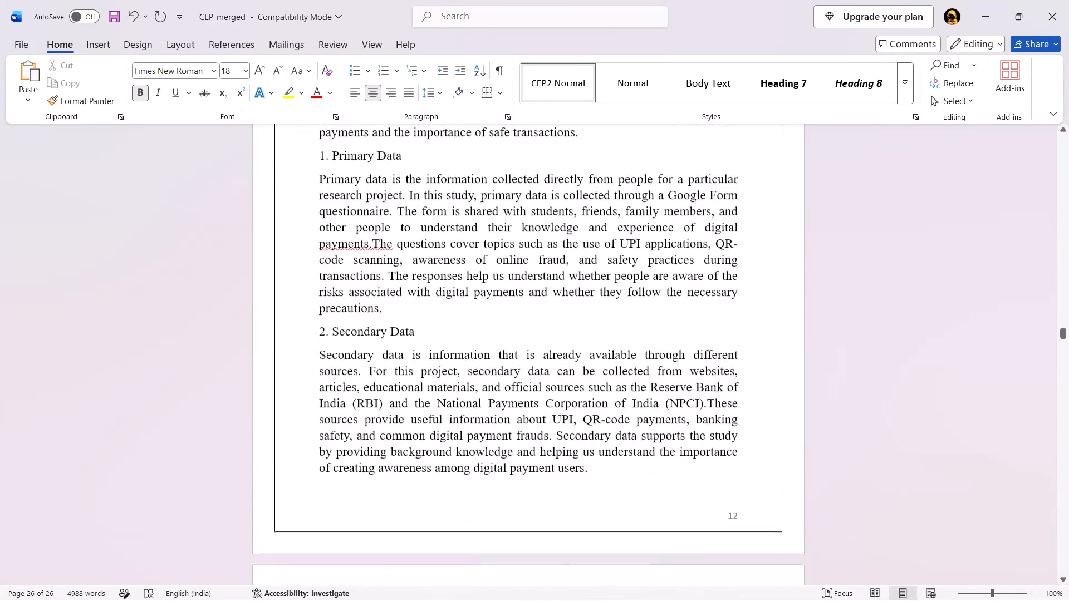
pyautogui.scroll(-10, 442, 334)
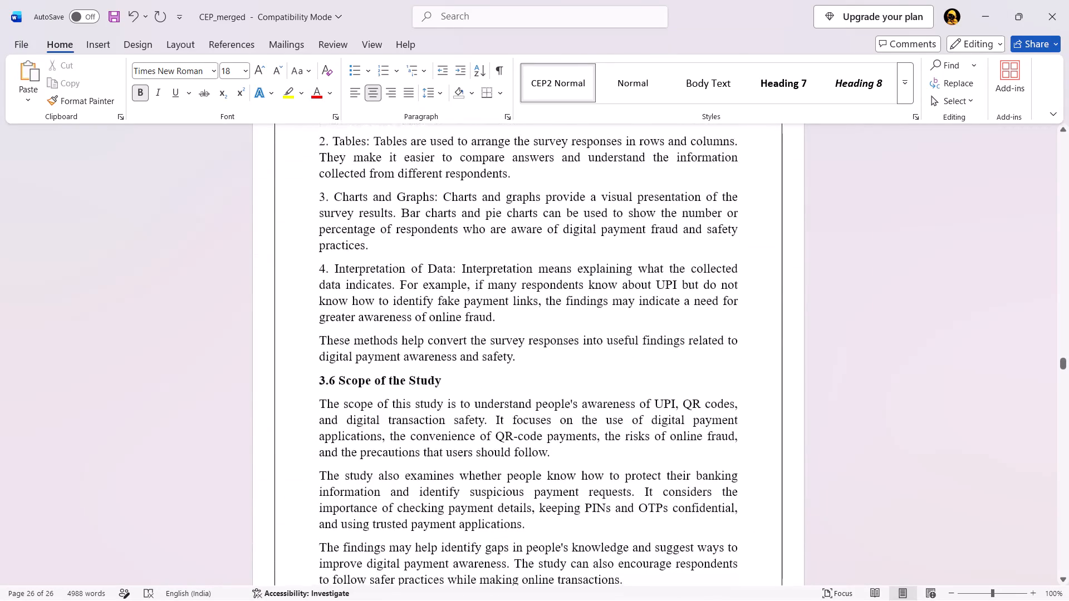
pyautogui.scroll(-13, 442, 334)
pyautogui.hscroll(1, 442, 334)
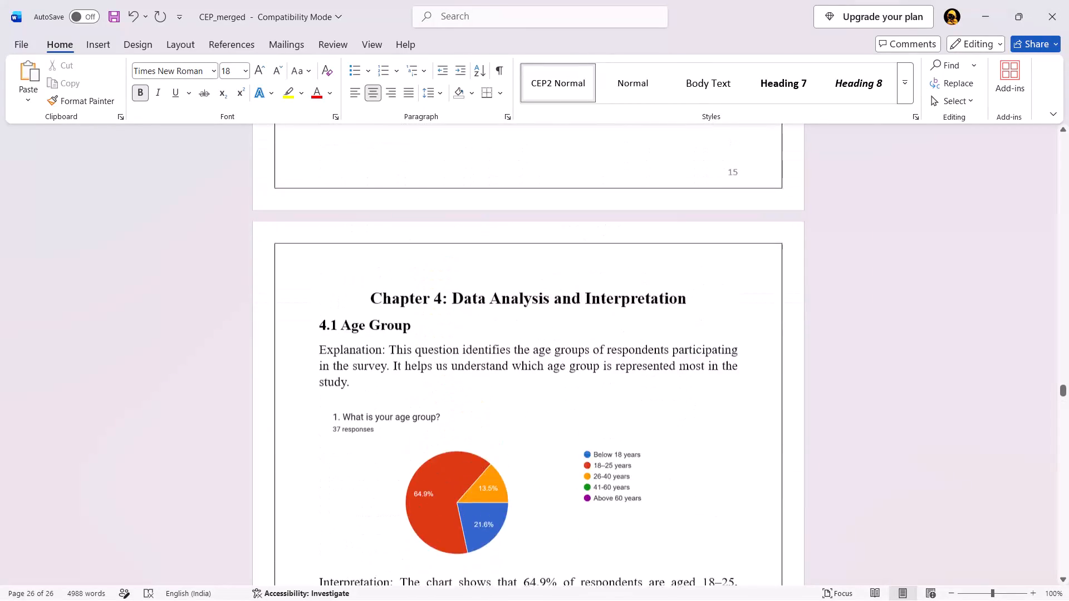
pyautogui.hscroll(1, 442, 334)
pyautogui.scroll(-2, 442, 334)
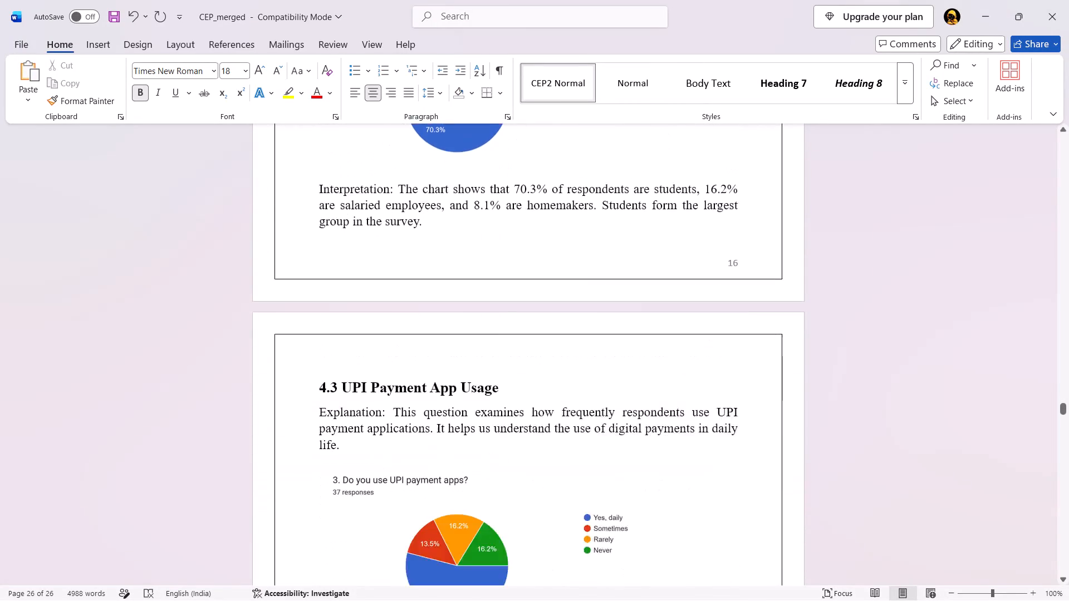
pyautogui.scroll(-13, 442, 334)
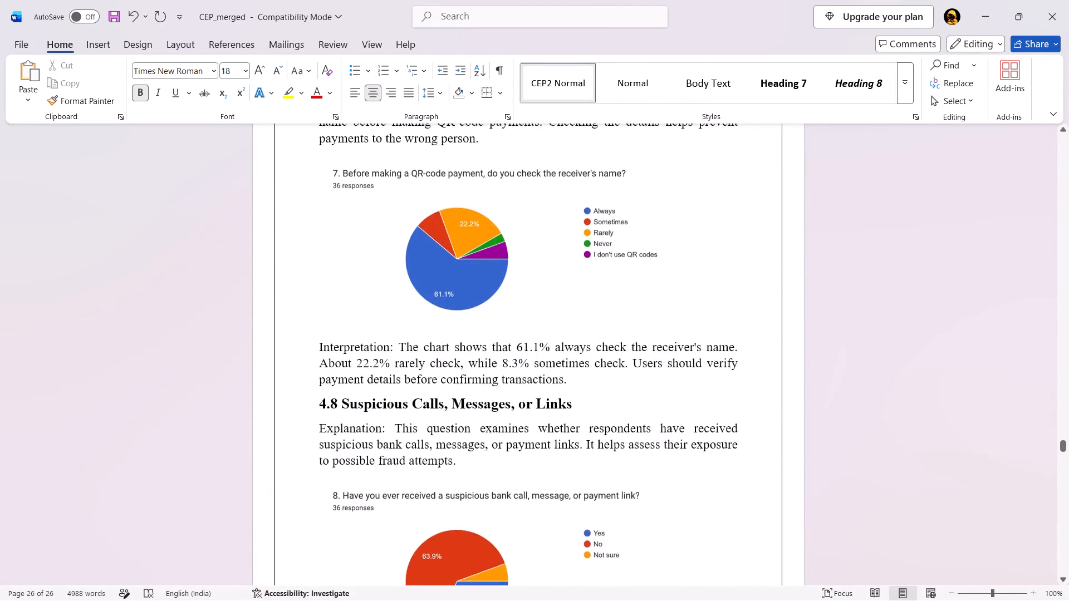
pyautogui.scroll(-11, 442, 334)
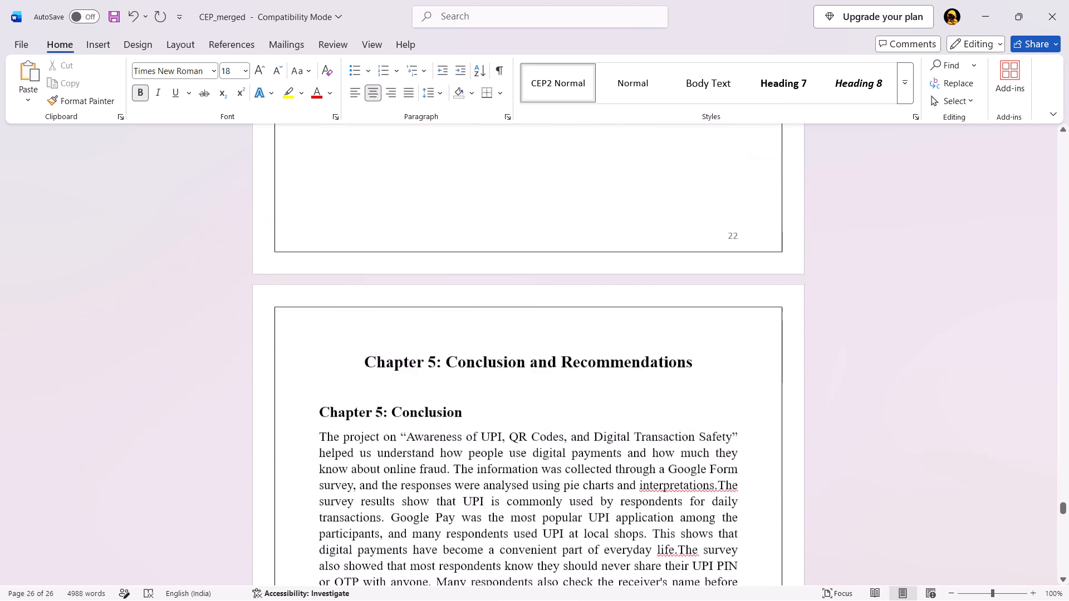
pyautogui.scroll(-7, 442, 334)
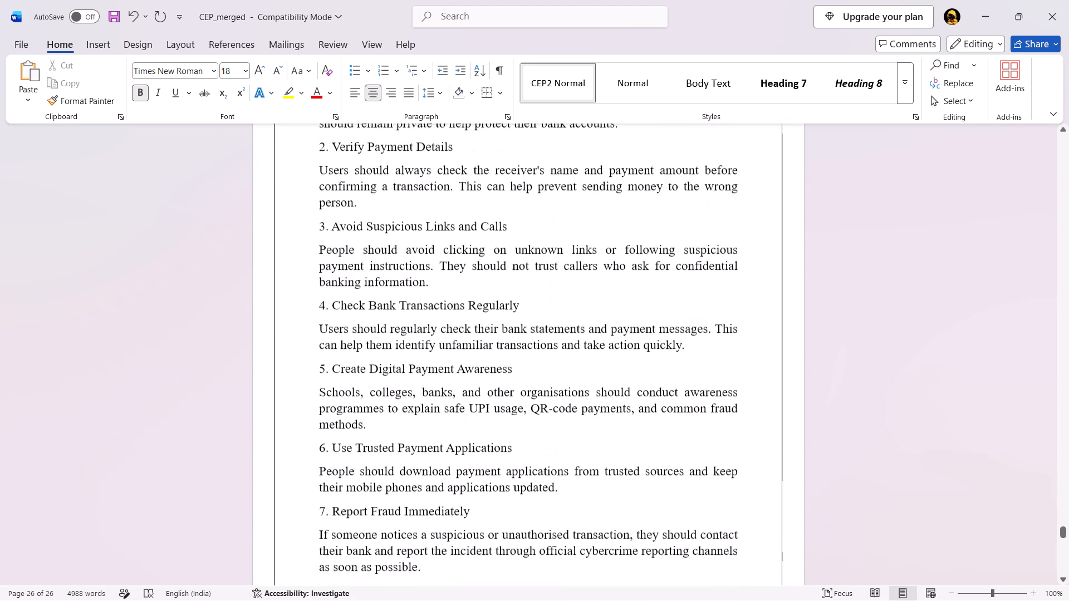
pyautogui.scroll(4, 442, 334)
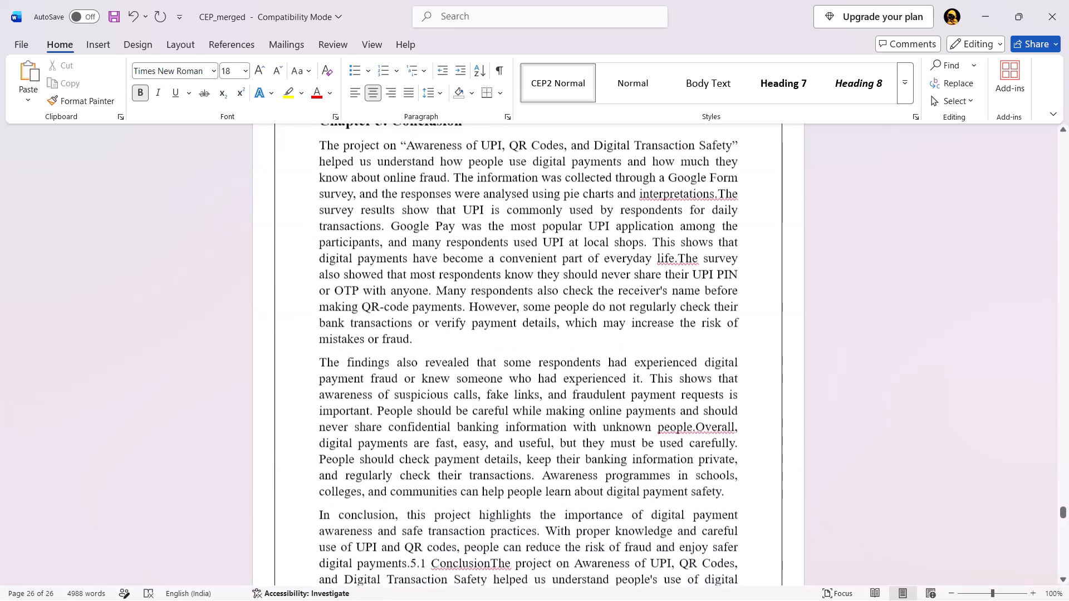
pyautogui.scroll(-3, 442, 334)
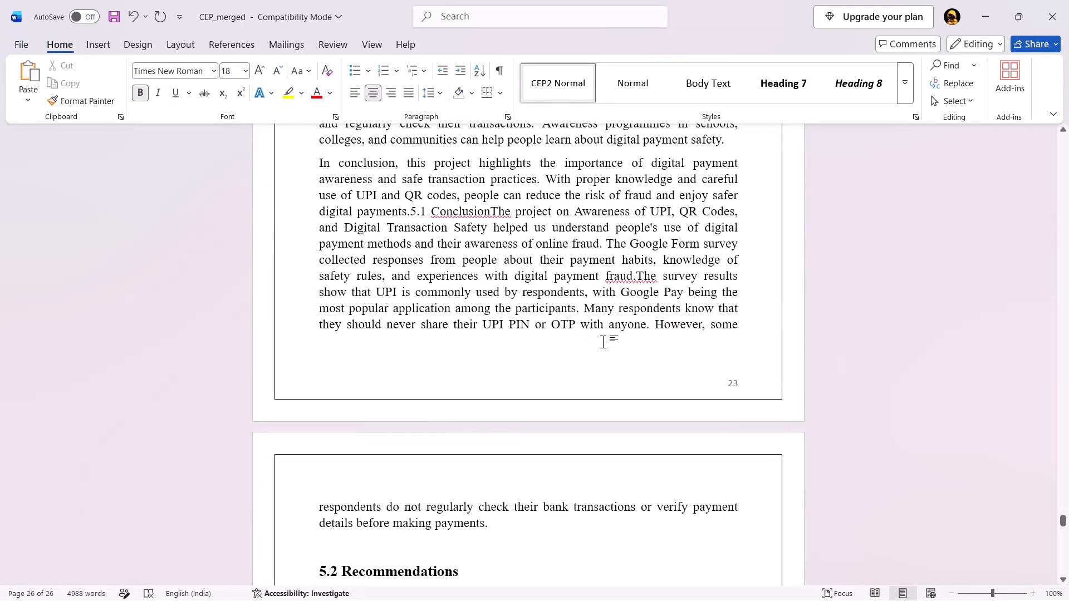
# Set the page number for "Research methodology" to 16 in the INDEX table.
pyautogui.scroll(16, 603, 342)
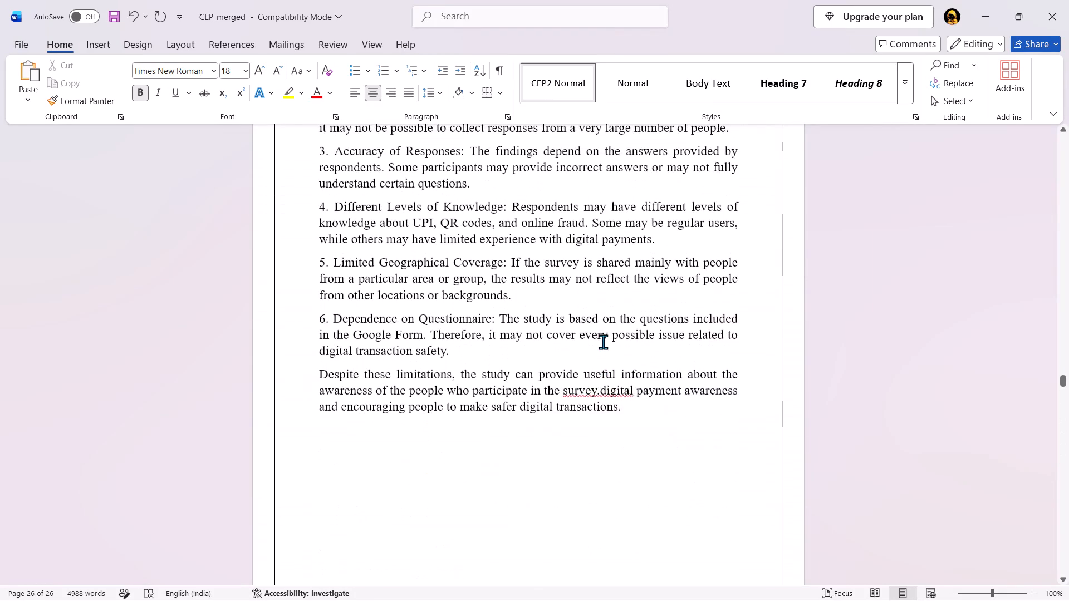
pyautogui.scroll(19, 603, 342)
pyautogui.scroll(-4, 603, 342)
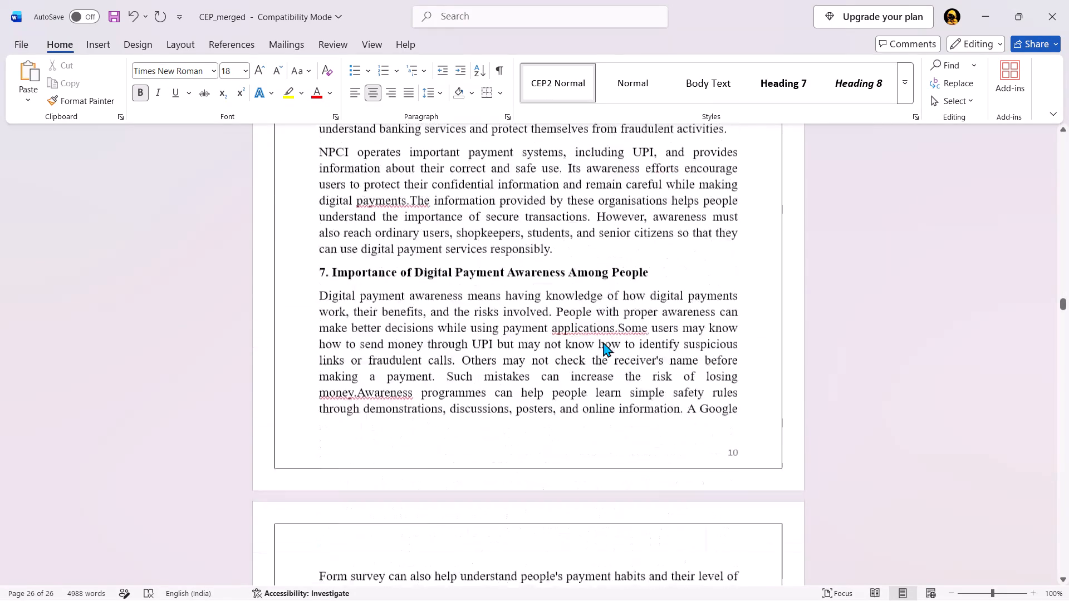
pyautogui.scroll(-6, 603, 342)
pyautogui.scroll(20, 603, 342)
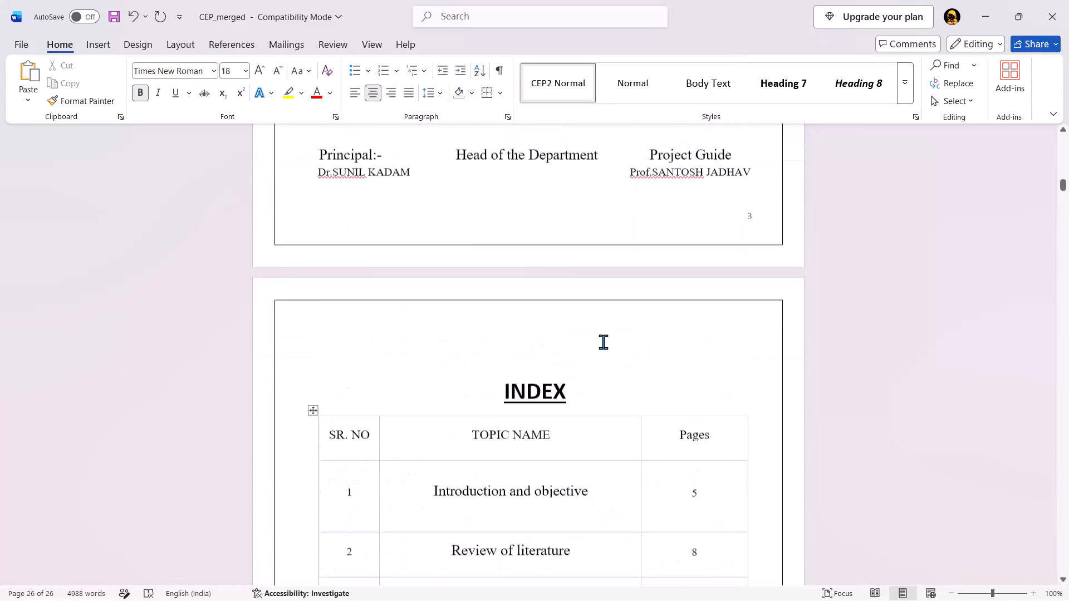
pyautogui.scroll(-5, 603, 342)
pyautogui.scroll(1, 603, 342)
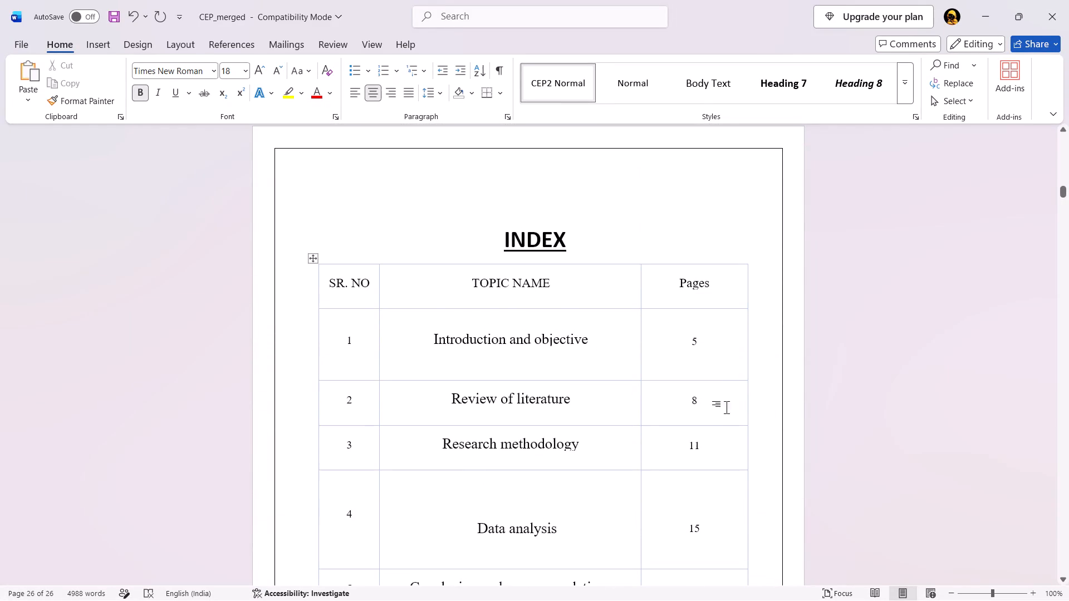
pyautogui.scroll(-1, 707, 418)
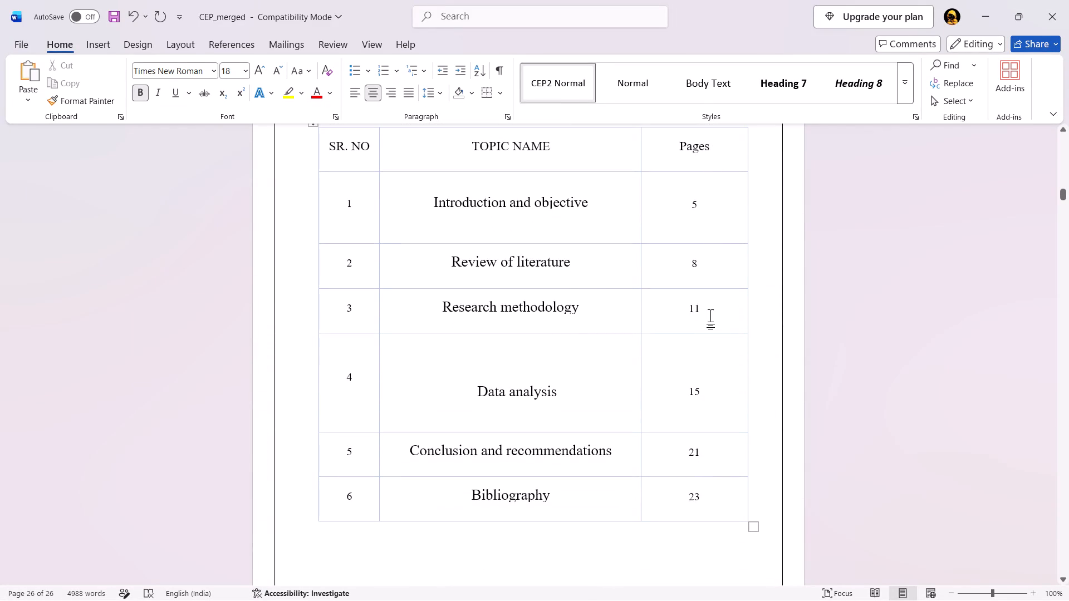
pyautogui.click(710, 316)
pyautogui.press('BackSpace')
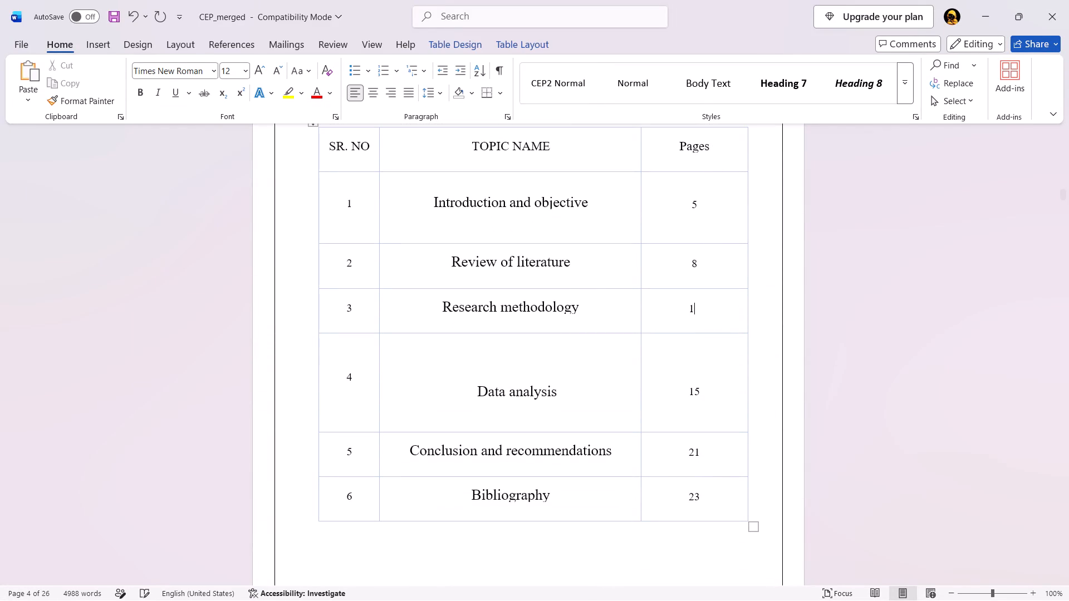
pyautogui.press('6')
pyautogui.press('Down')
pyautogui.press('Down')
pyautogui.press('Up')
pyautogui.press('Up')
# Set the page numbers in the INDEX table to 12 for "Research methodology" and 16 for "Data analysis".
pyautogui.press('BackSpace')
pyautogui.press('2')
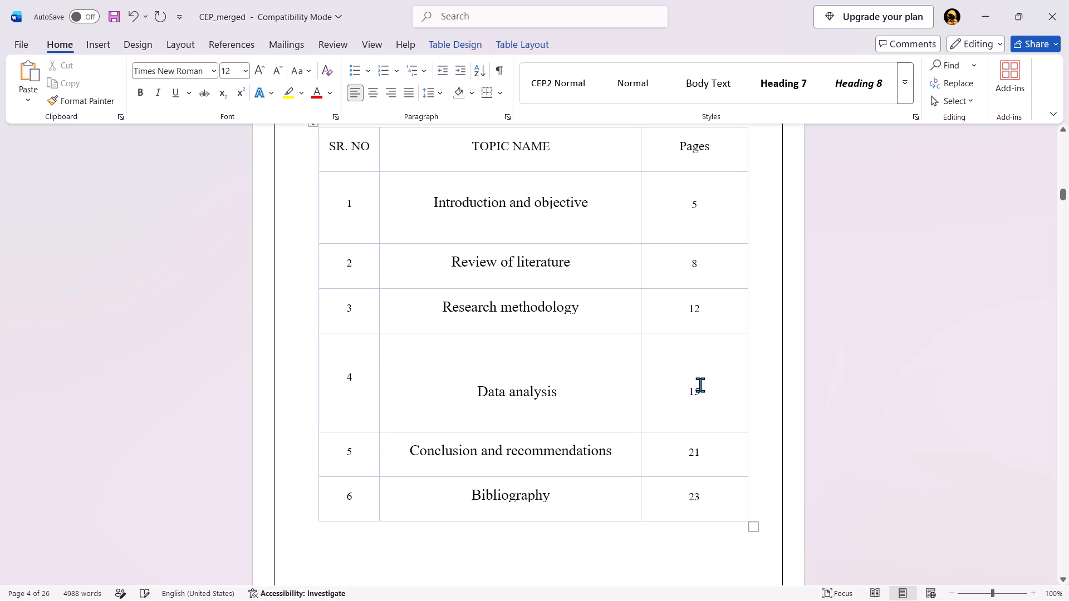
pyautogui.click(708, 393)
pyautogui.press('BackSpace')
pyautogui.press('6')
# Check on which pages the Chapter 5 conclusion and the Chapter 6 bibliography start, and return towards the INDEX table.
pyautogui.scroll(-1, 708, 393)
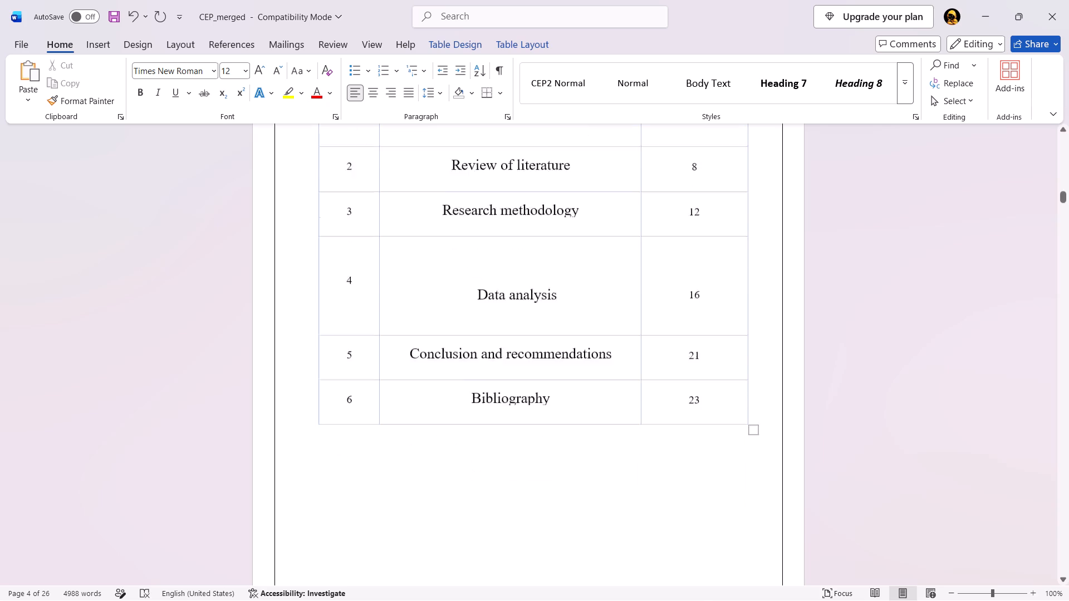
pyautogui.scroll(-1, 708, 393)
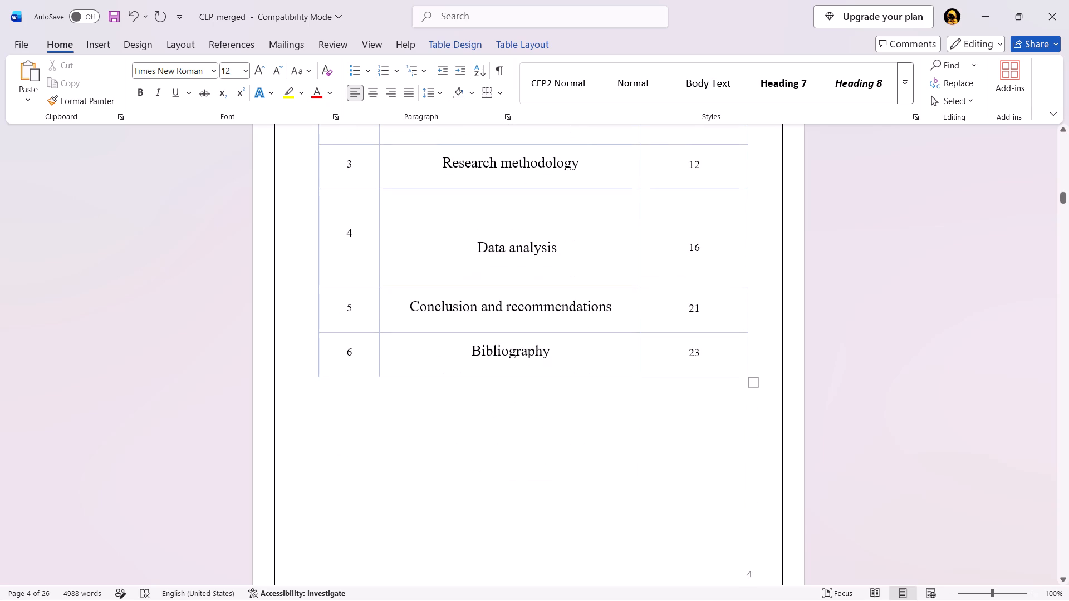
pyautogui.scroll(-20, 708, 393)
pyautogui.scroll(-2, 708, 393)
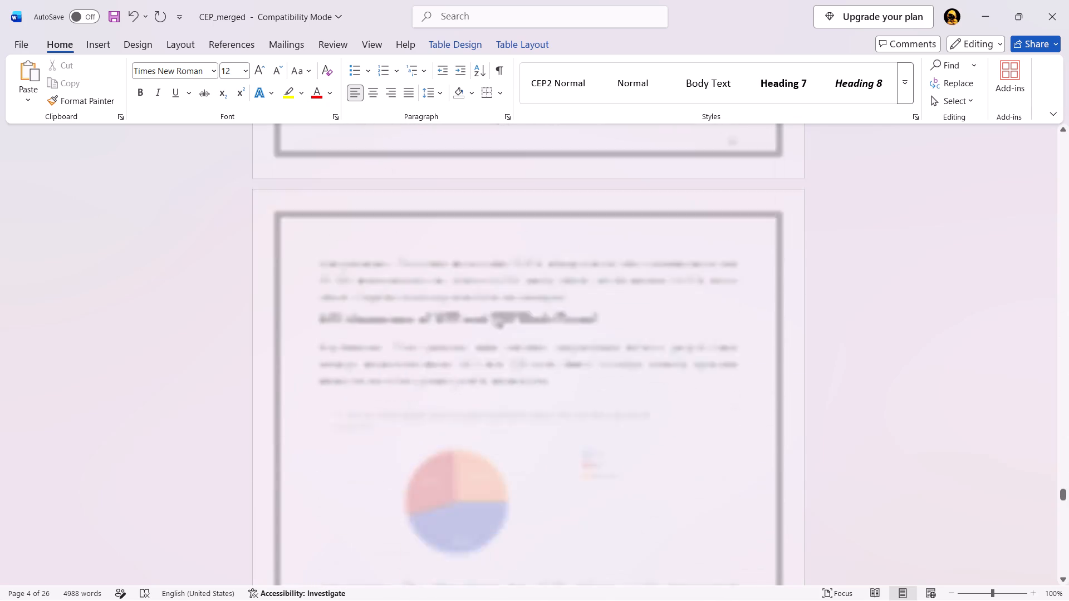
pyautogui.scroll(-4, 708, 393)
pyautogui.scroll(4, 708, 393)
pyautogui.scroll(-5, 708, 393)
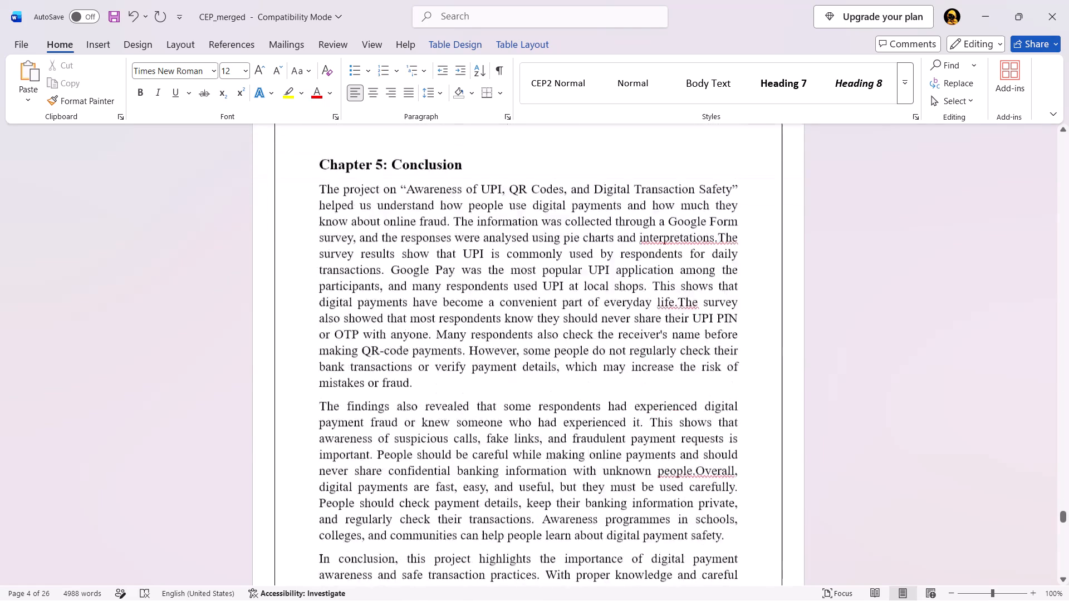
pyautogui.scroll(-15, 708, 393)
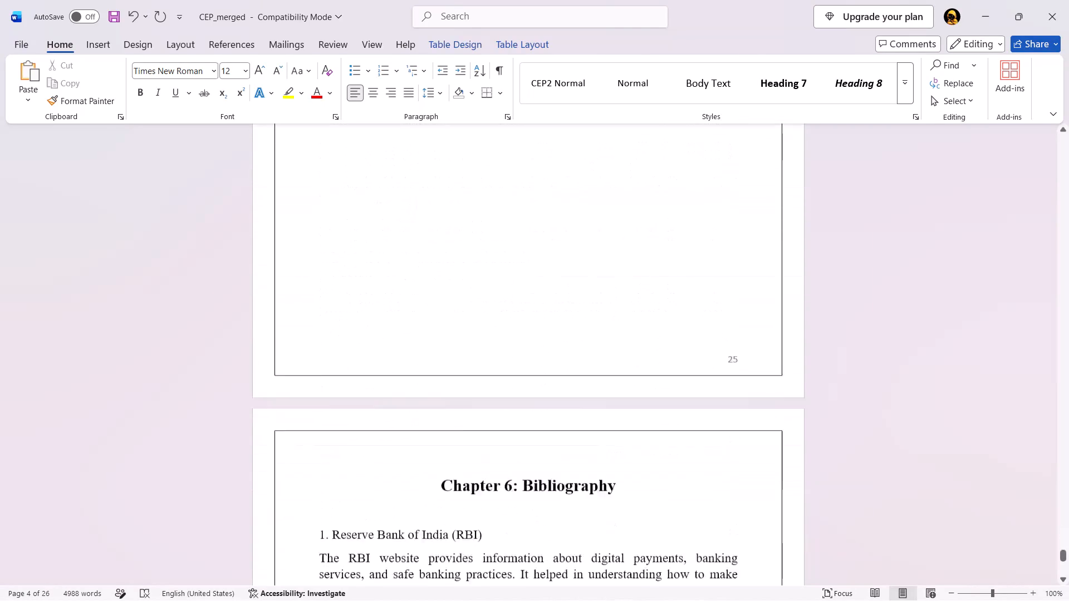
pyautogui.scroll(-8, 708, 393)
pyautogui.scroll(12, 708, 393)
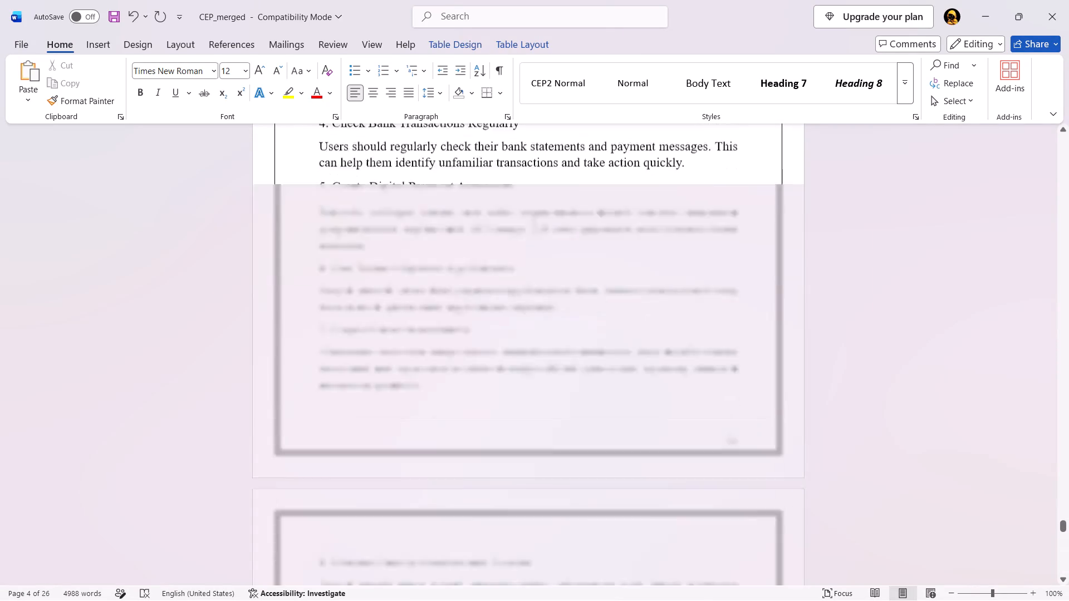
pyautogui.scroll(20, 708, 393)
pyautogui.scroll(1, 708, 393)
pyautogui.scroll(-7, 708, 393)
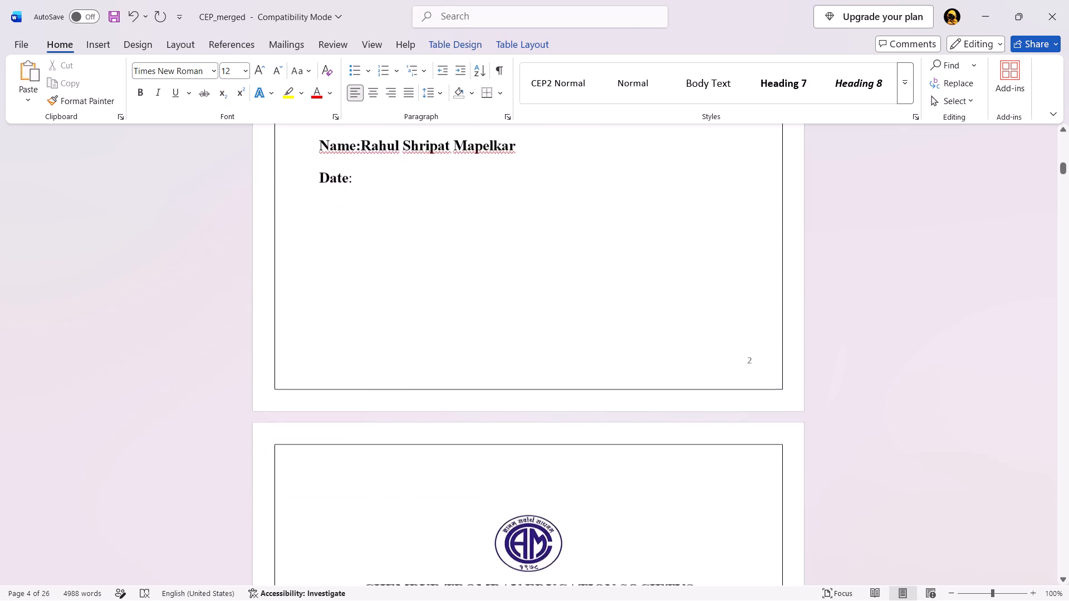
# Set the page numbers in the INDEX table to 23 for "Conclusion and recommendations" and 26 for "Bibliography".
pyautogui.scroll(-3, 708, 393)
pyautogui.scroll(3, 708, 393)
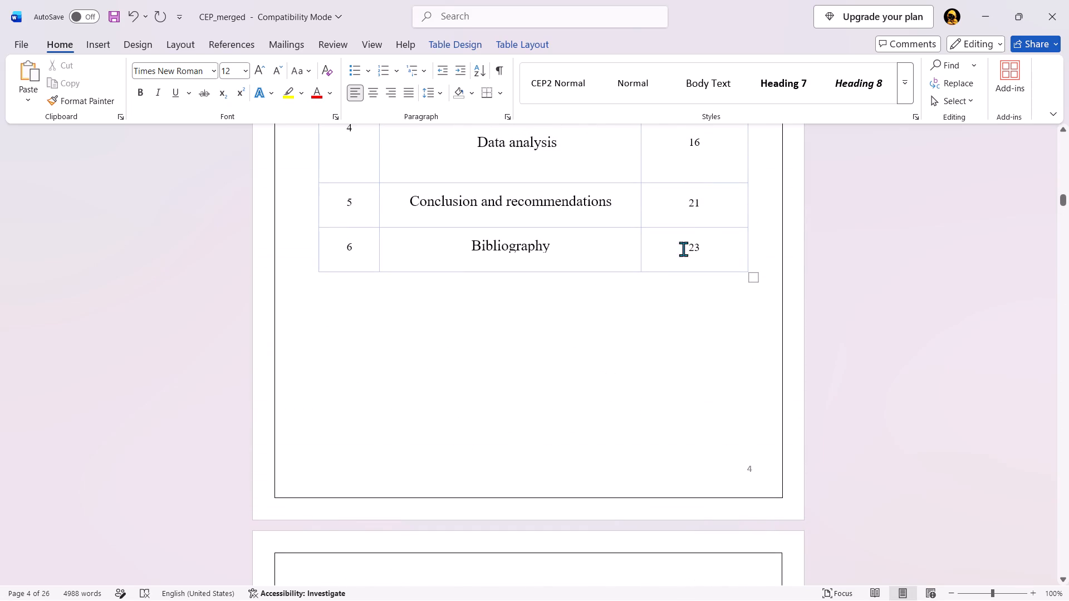
pyautogui.click(700, 211)
pyautogui.press('BackSpace')
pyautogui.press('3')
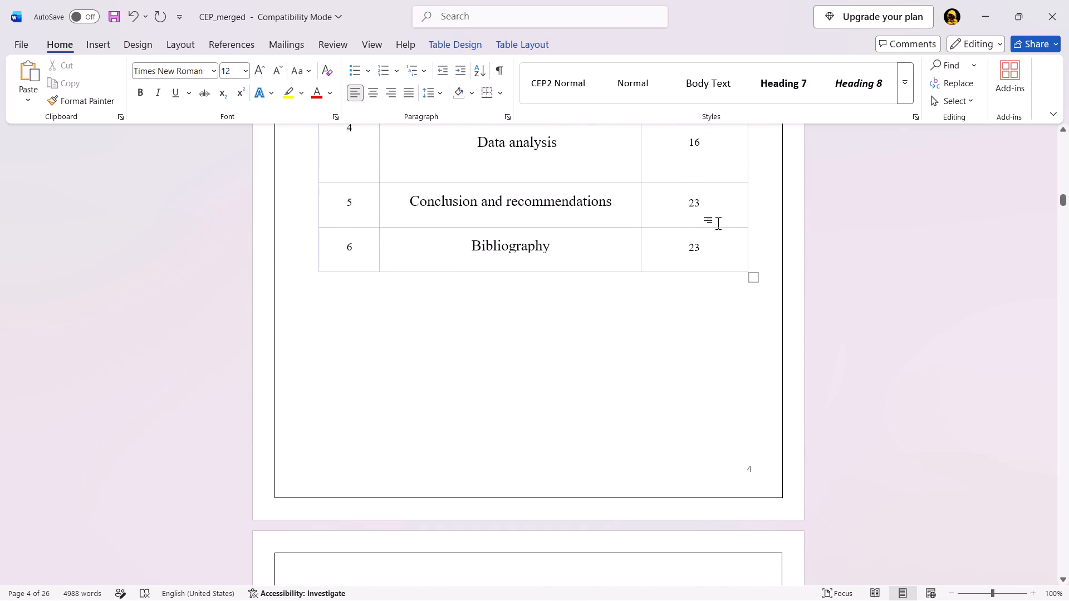
pyautogui.click(703, 252)
pyautogui.press('BackSpace')
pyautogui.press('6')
pyautogui.scroll(-20, 703, 252)
pyautogui.scroll(-20, 703, 252)
pyautogui.scroll(-20, 703, 252)
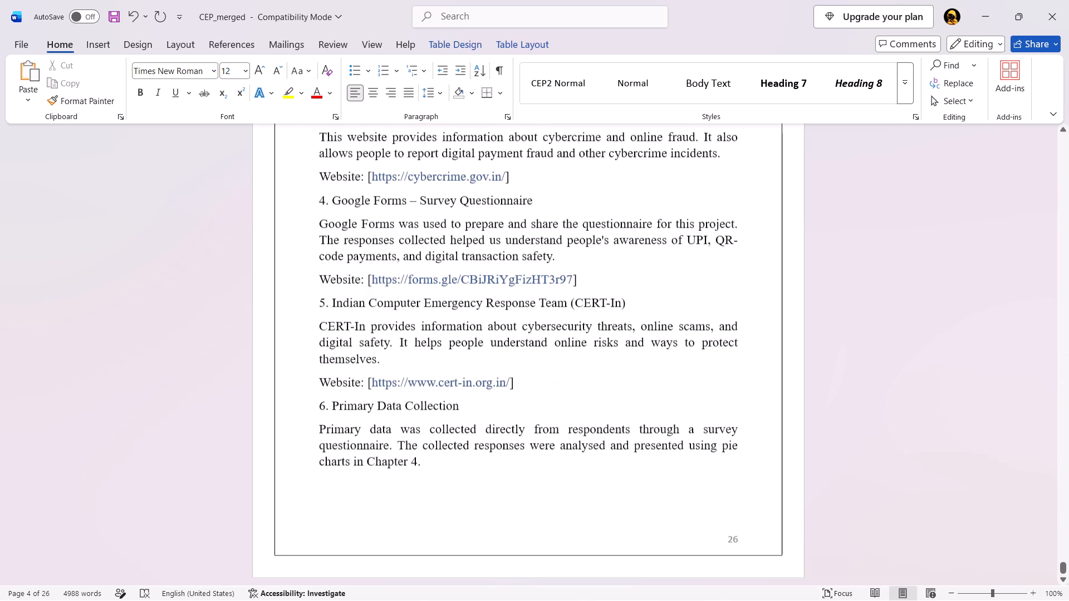
pyautogui.scroll(6, 703, 252)
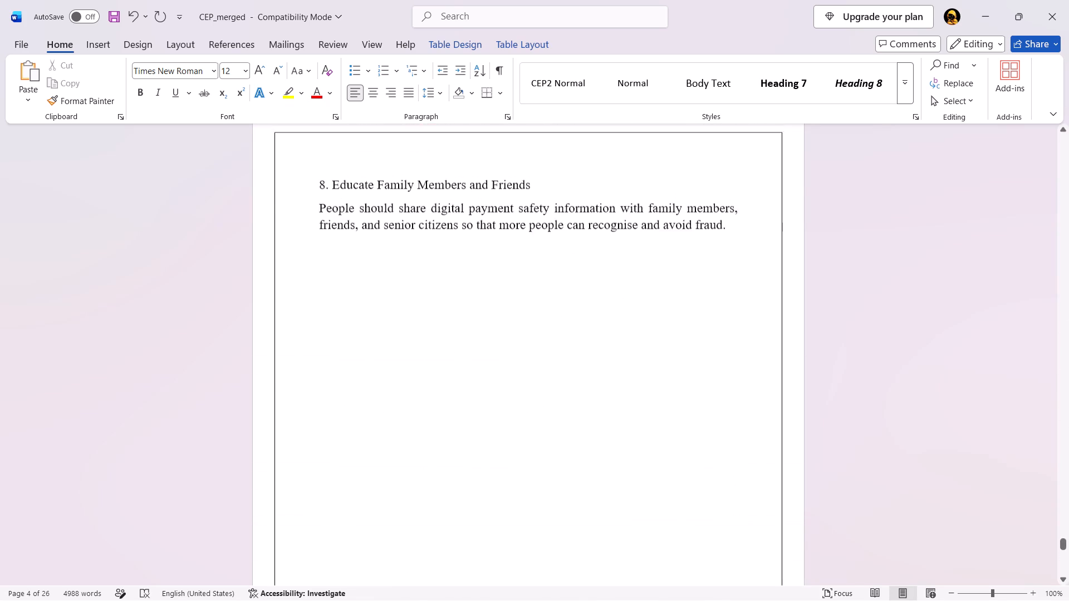
pyautogui.scroll(5, 703, 252)
pyautogui.click(26, 40)
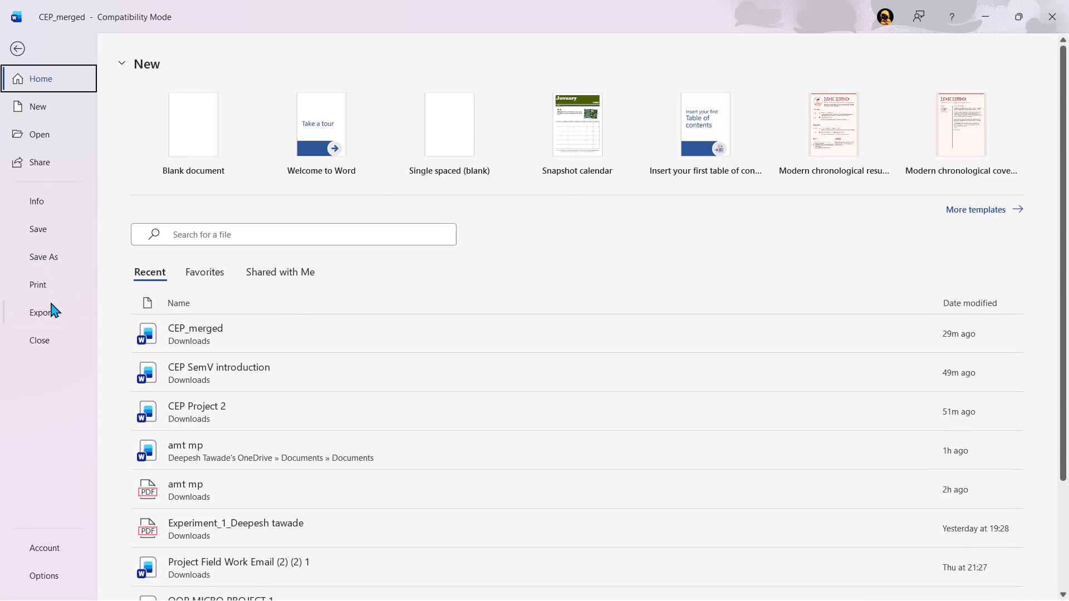